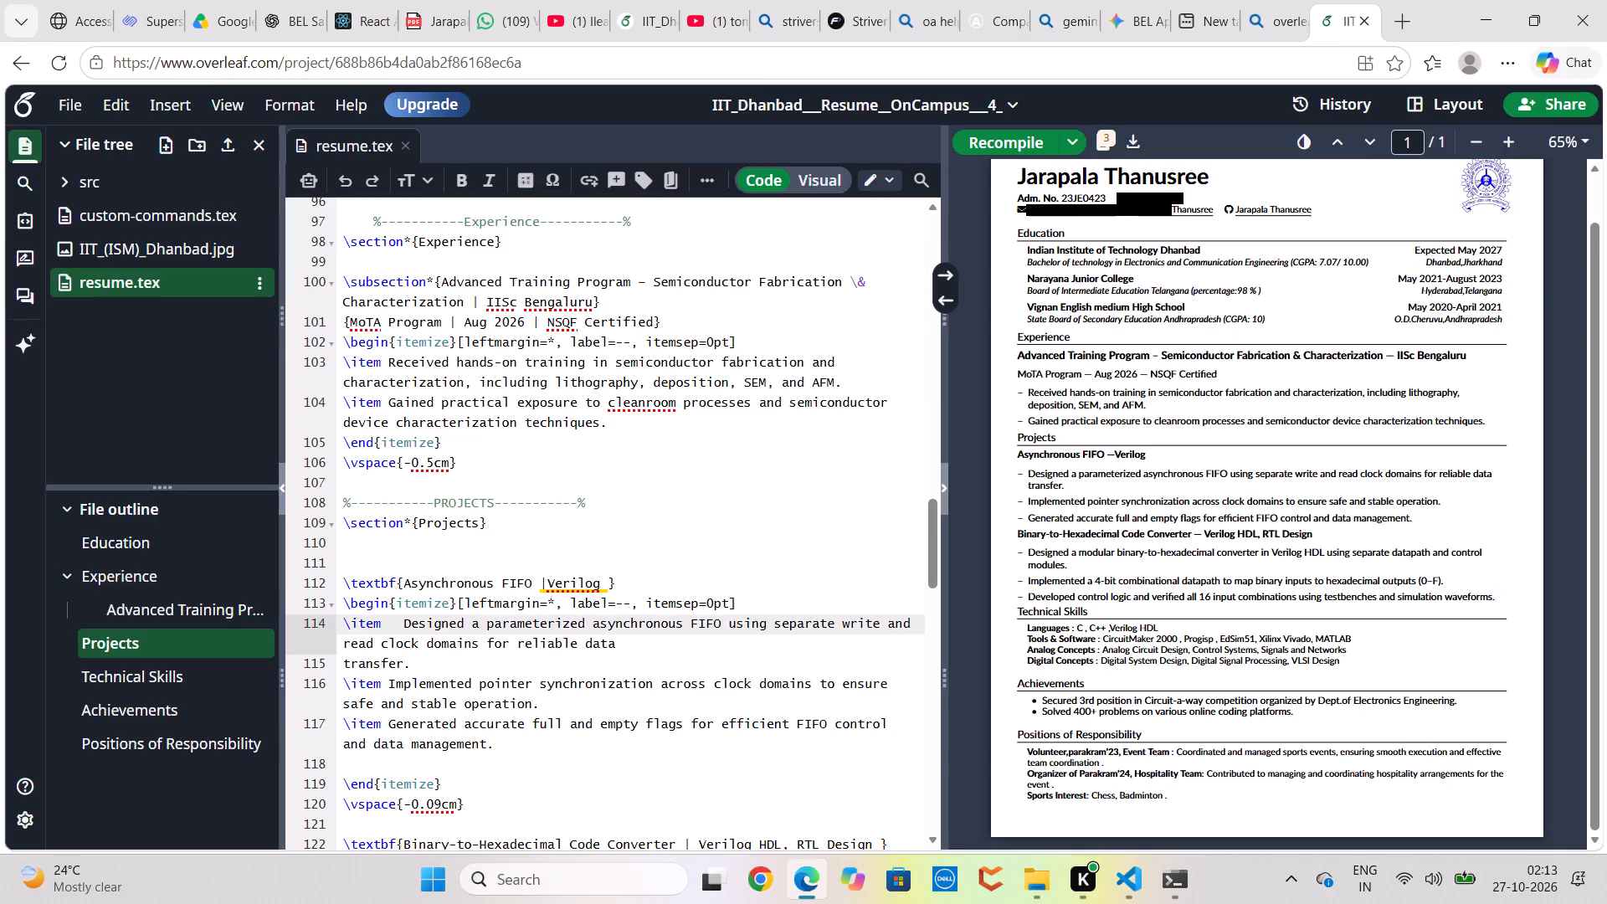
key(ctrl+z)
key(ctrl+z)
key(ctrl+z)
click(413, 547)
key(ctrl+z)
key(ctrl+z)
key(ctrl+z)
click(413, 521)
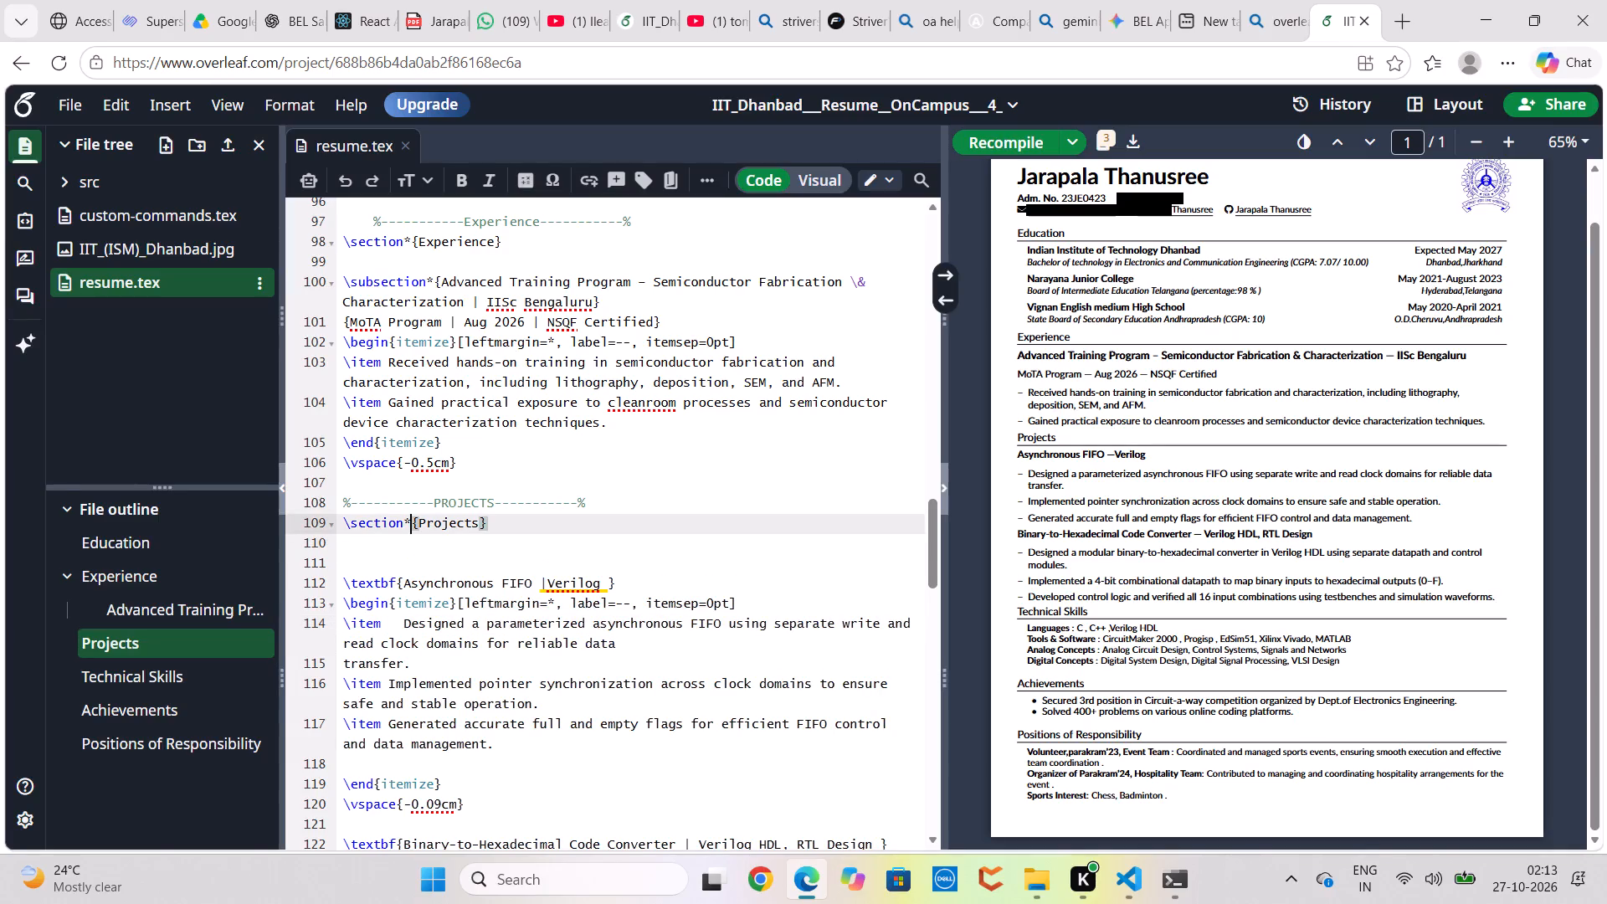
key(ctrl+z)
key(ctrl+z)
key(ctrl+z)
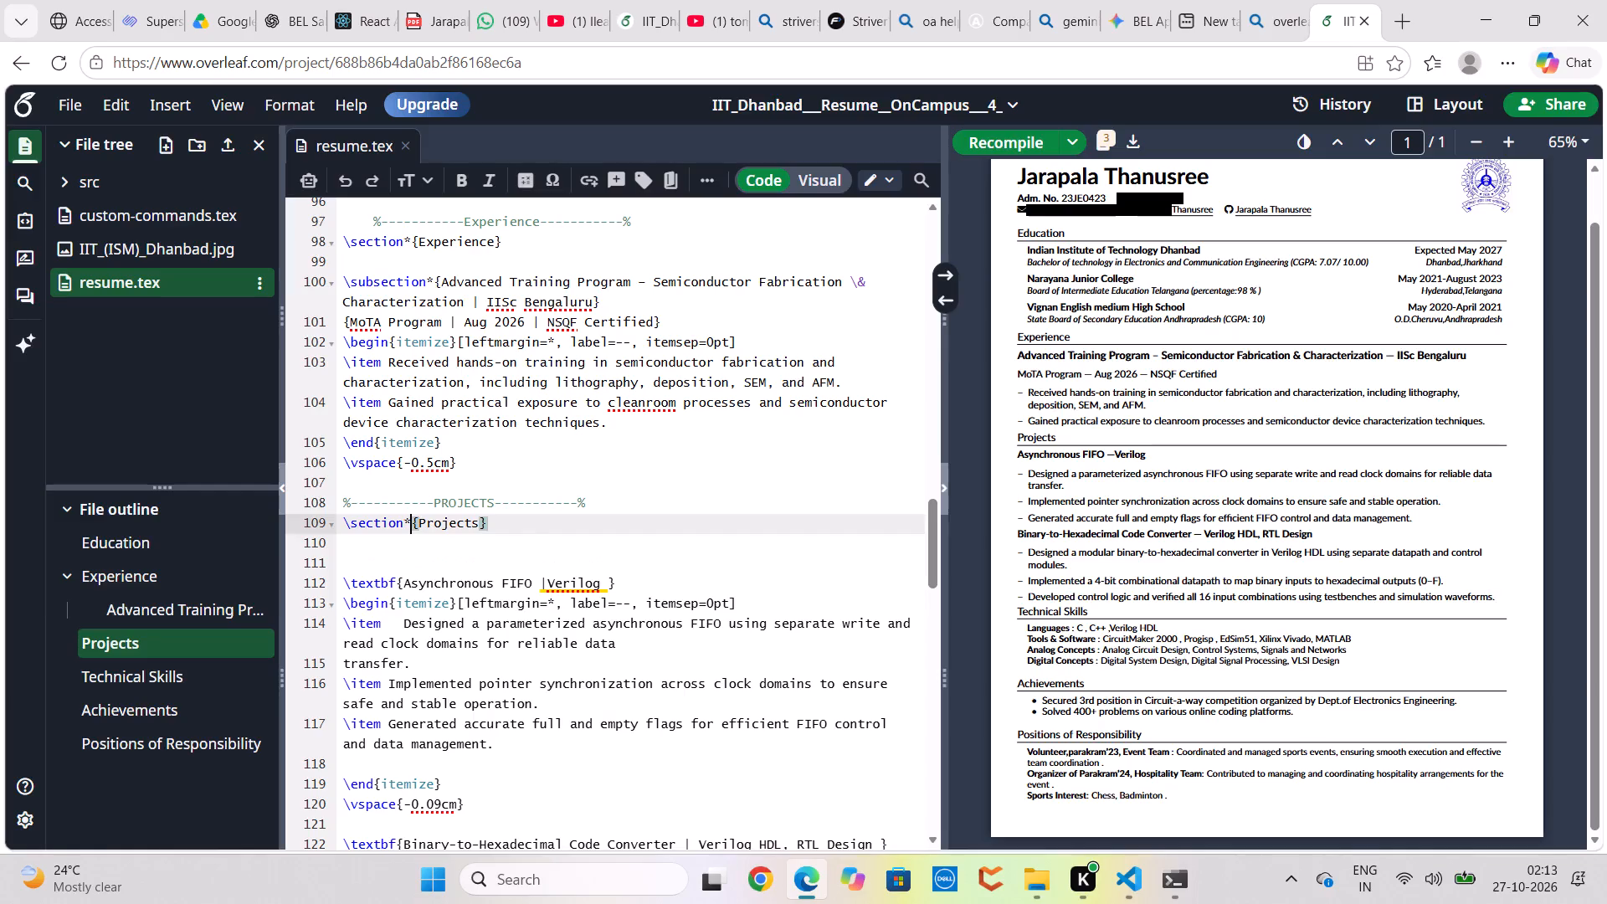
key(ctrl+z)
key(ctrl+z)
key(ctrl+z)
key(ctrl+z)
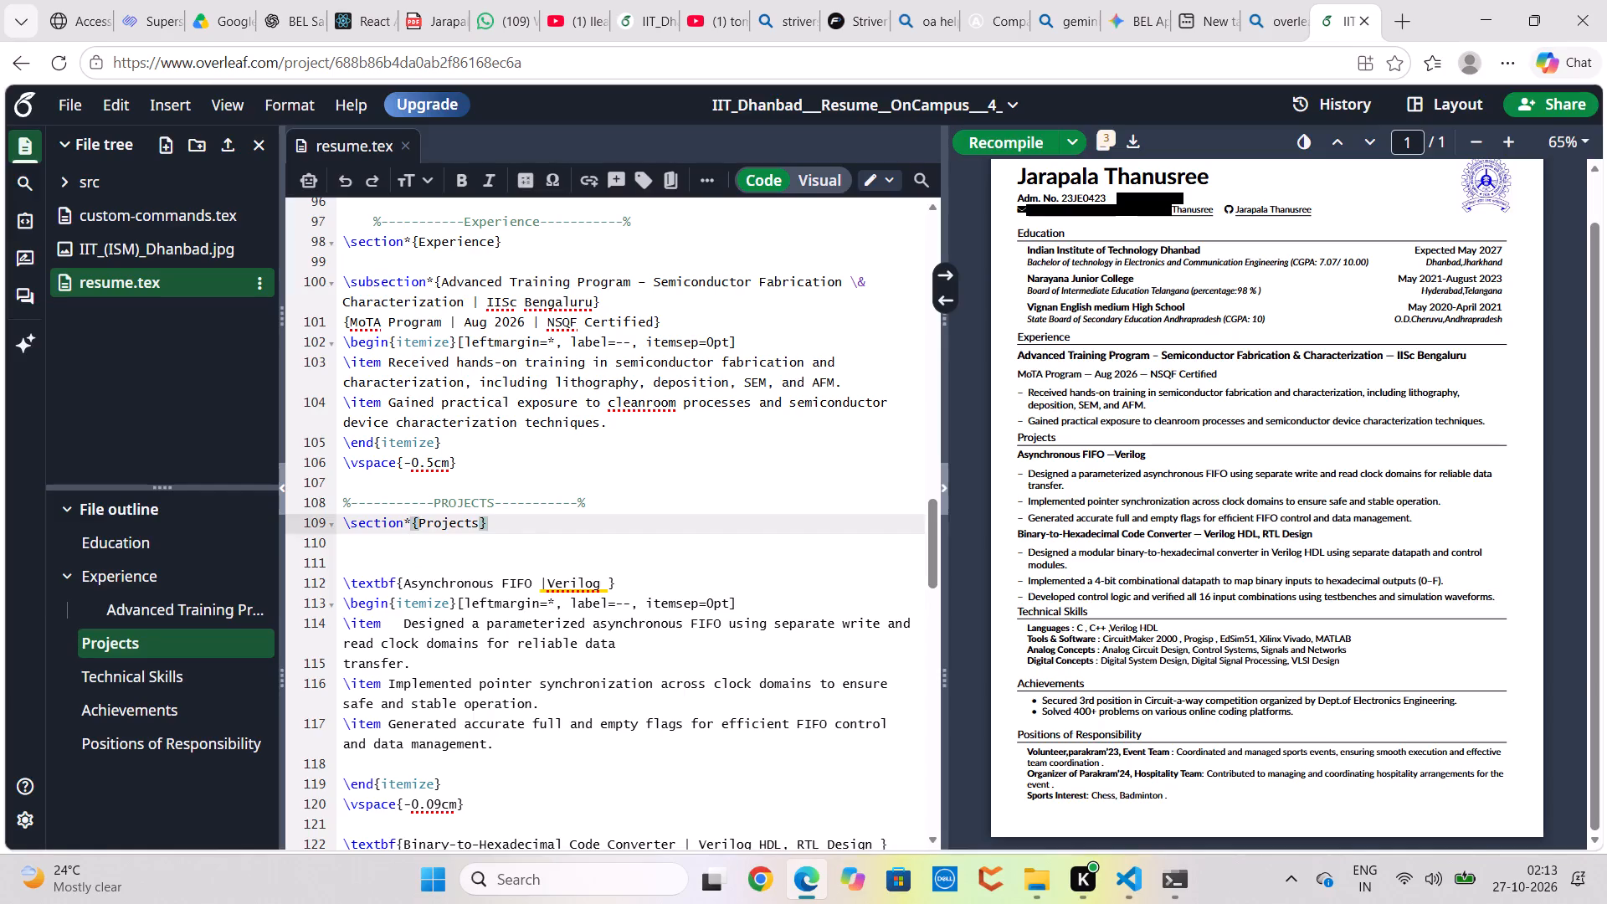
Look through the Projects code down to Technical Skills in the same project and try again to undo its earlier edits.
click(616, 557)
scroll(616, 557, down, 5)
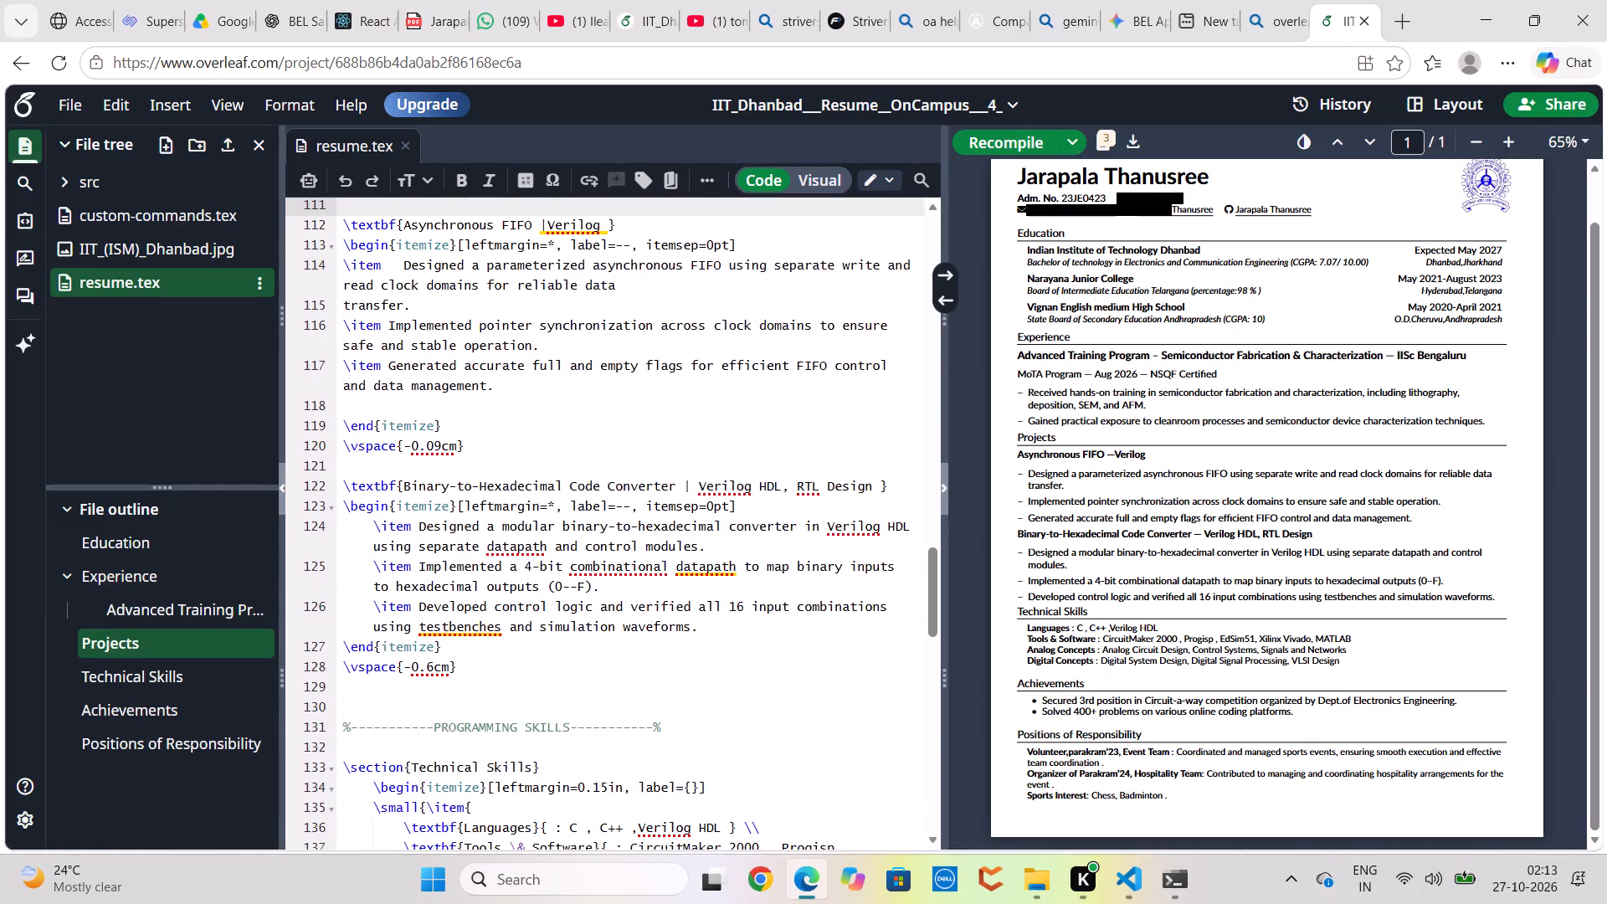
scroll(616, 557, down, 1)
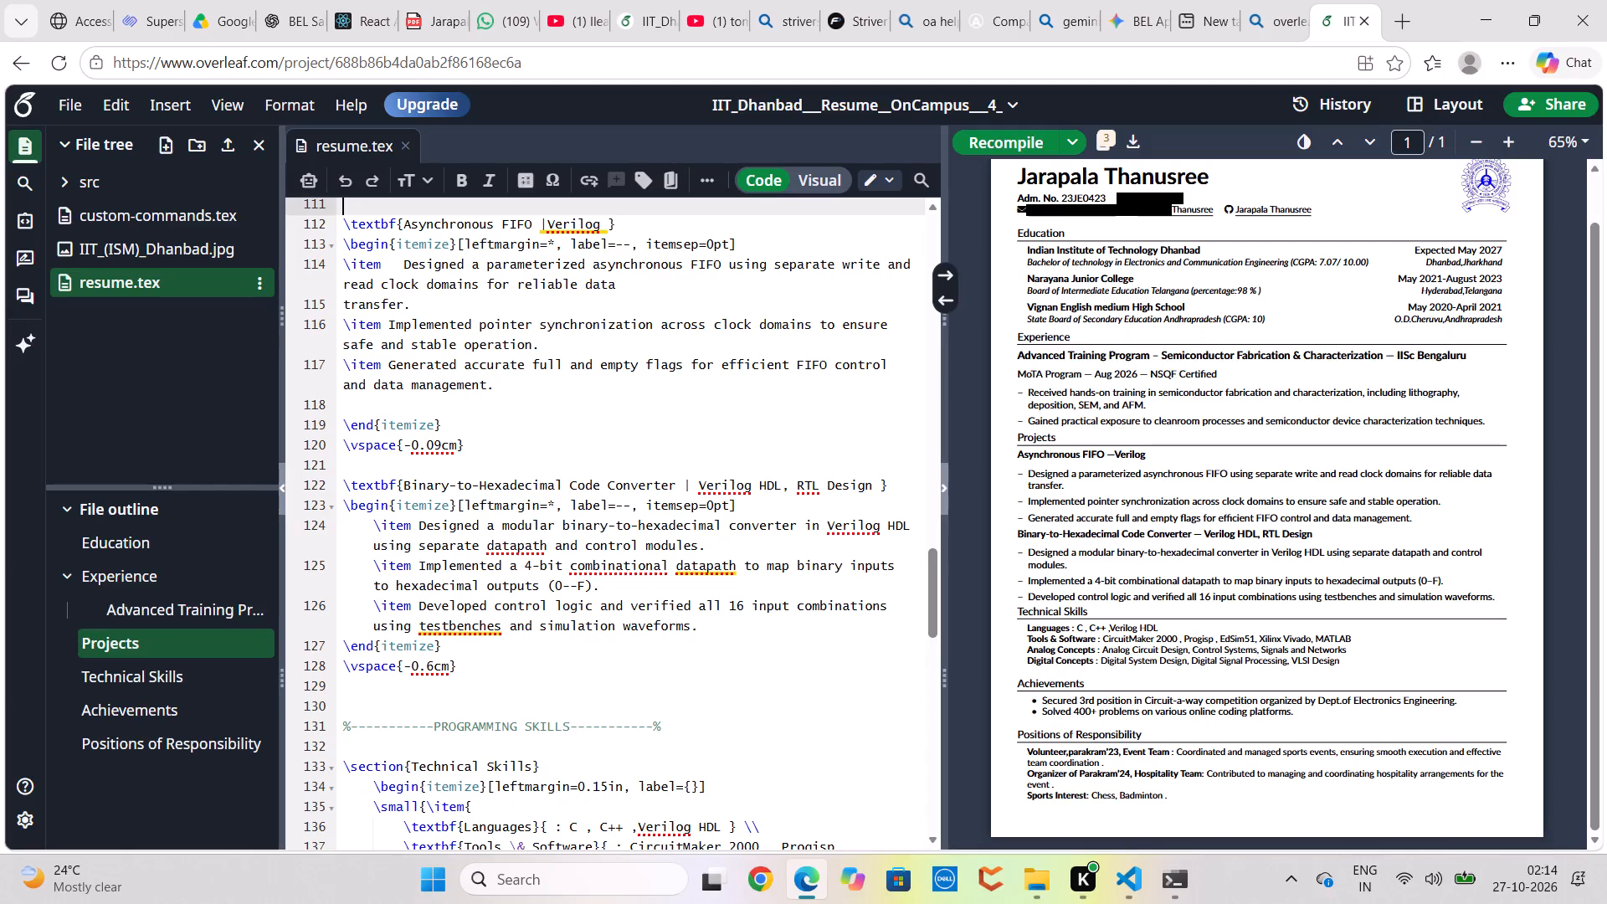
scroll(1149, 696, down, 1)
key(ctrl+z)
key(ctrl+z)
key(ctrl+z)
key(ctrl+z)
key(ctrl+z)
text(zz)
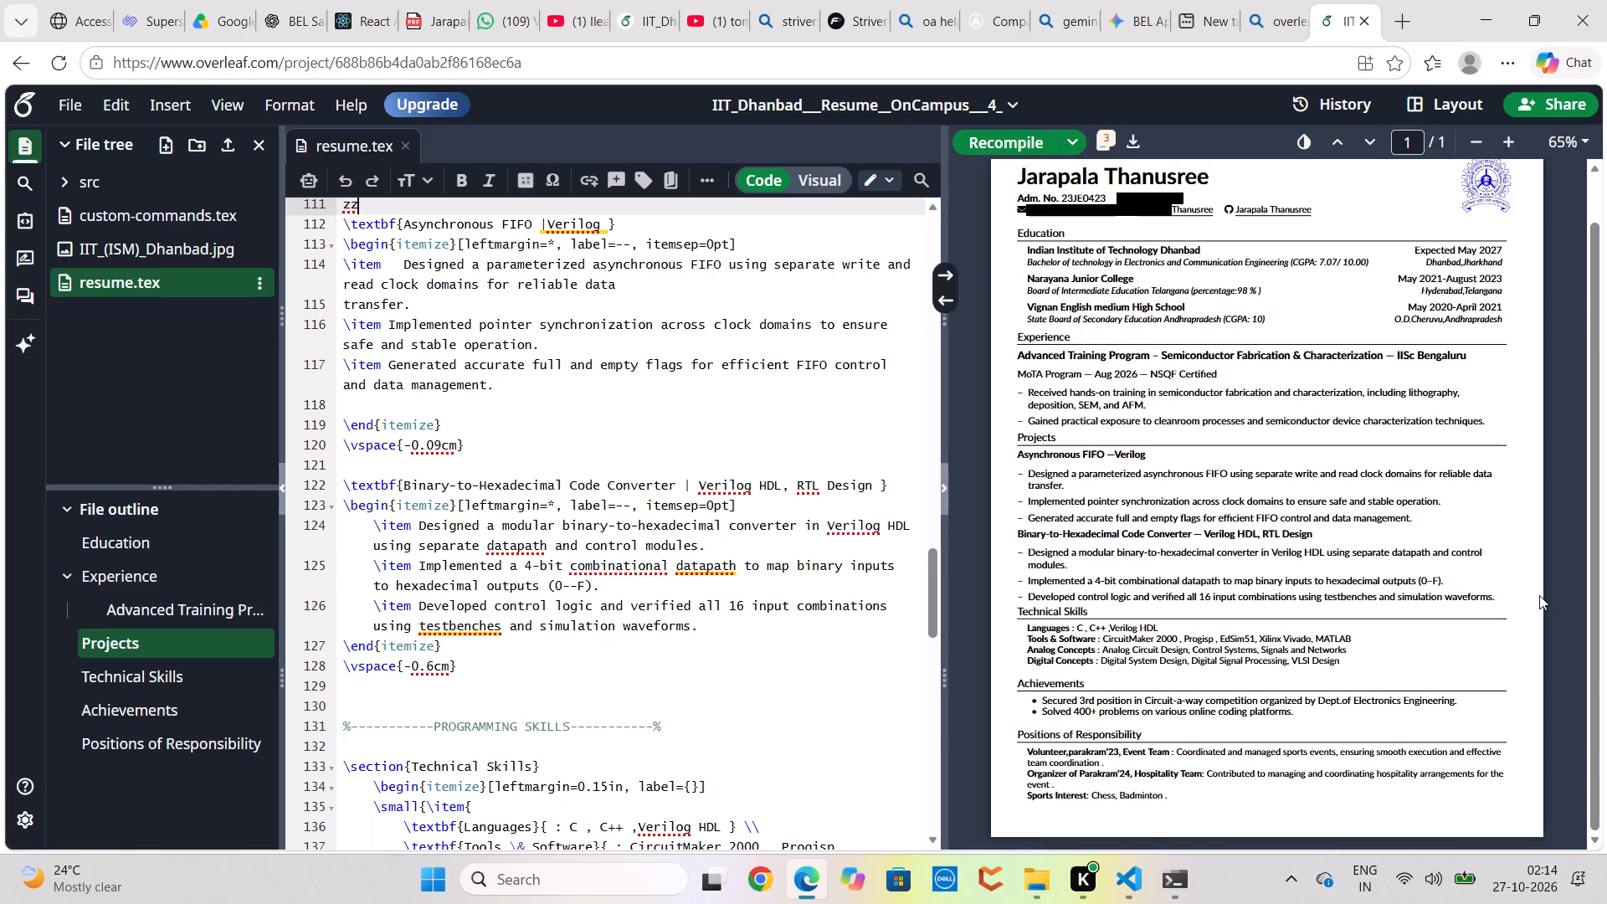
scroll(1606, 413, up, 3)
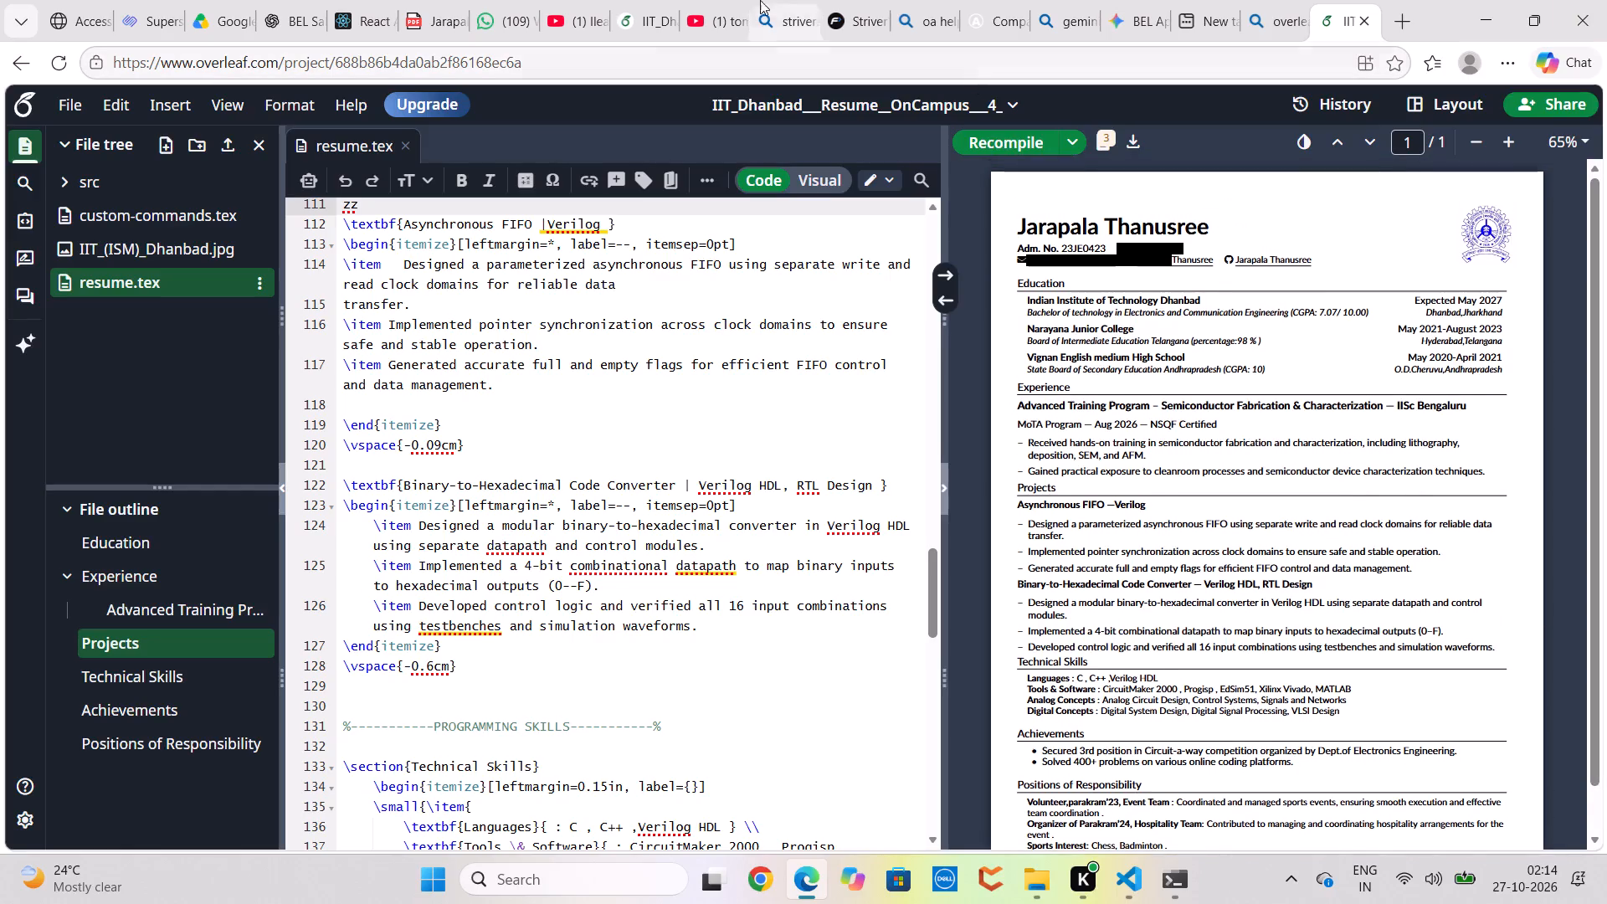
Switch to the Overleaf resume project ending in (3), undo the last replacement of the Projects section code, and recompile the PDF.
click(619, 8)
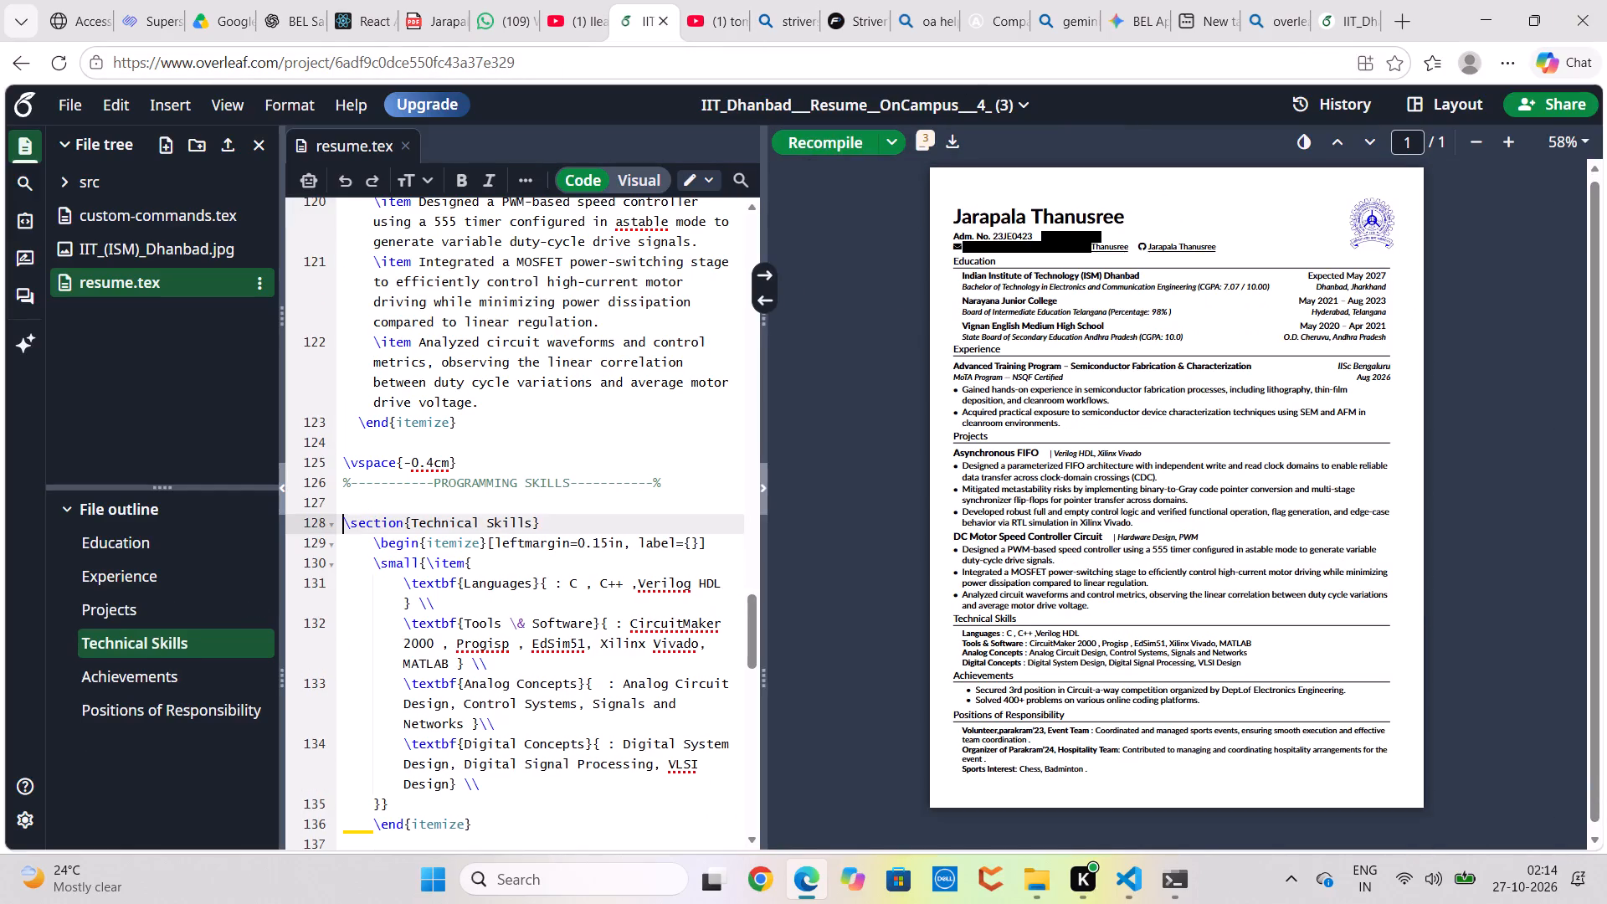
scroll(540, 536, up, 4)
click(184, 615)
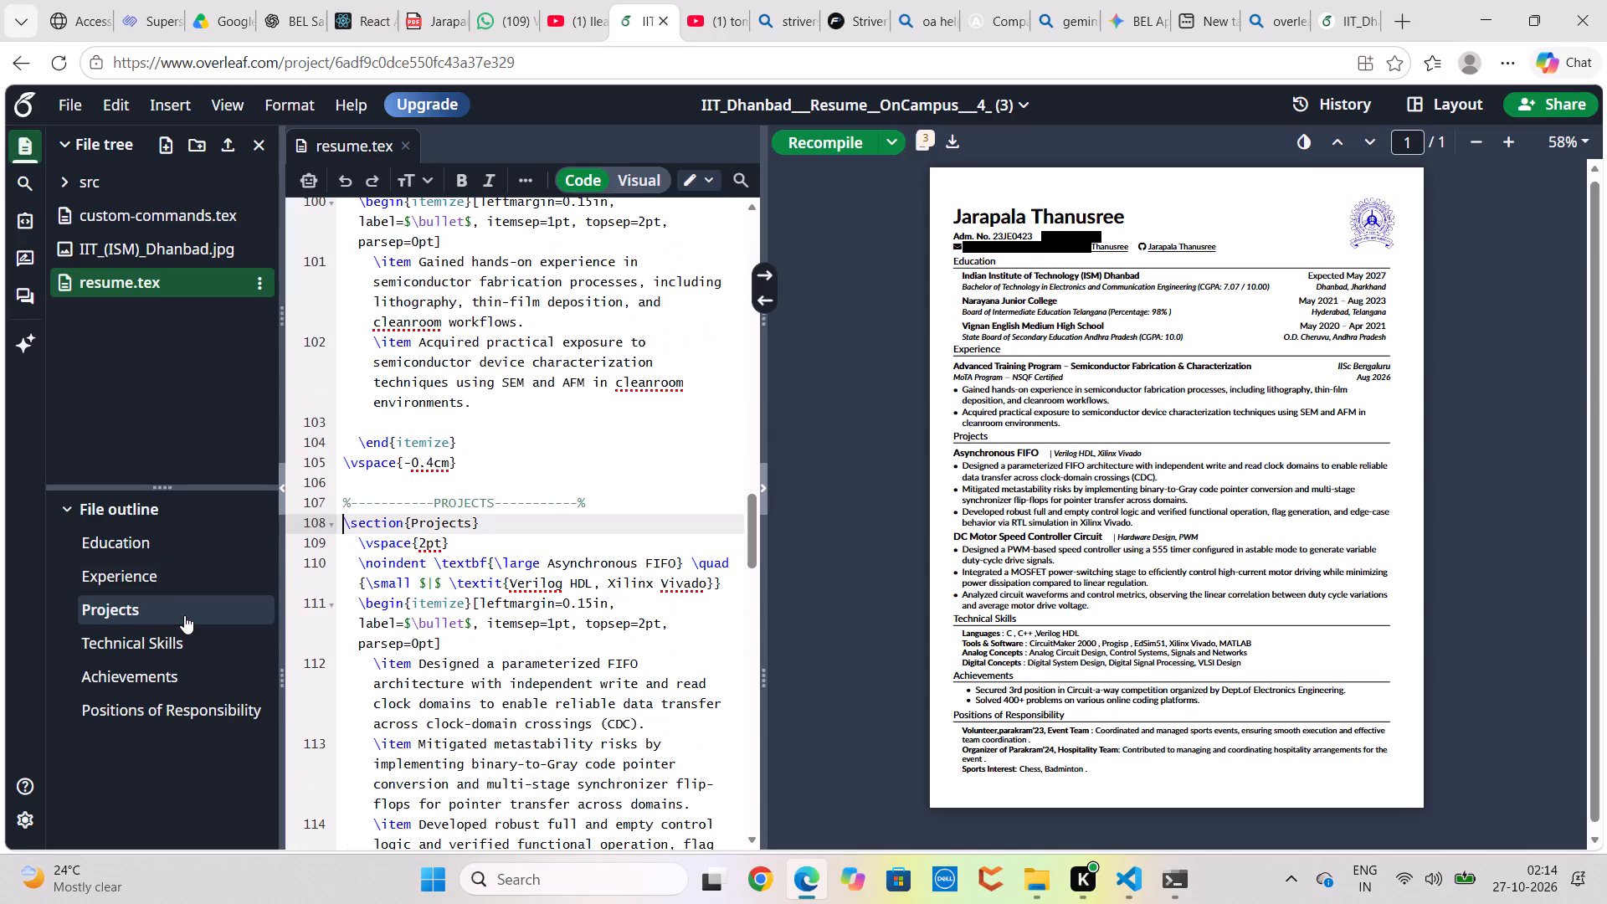
click(475, 580)
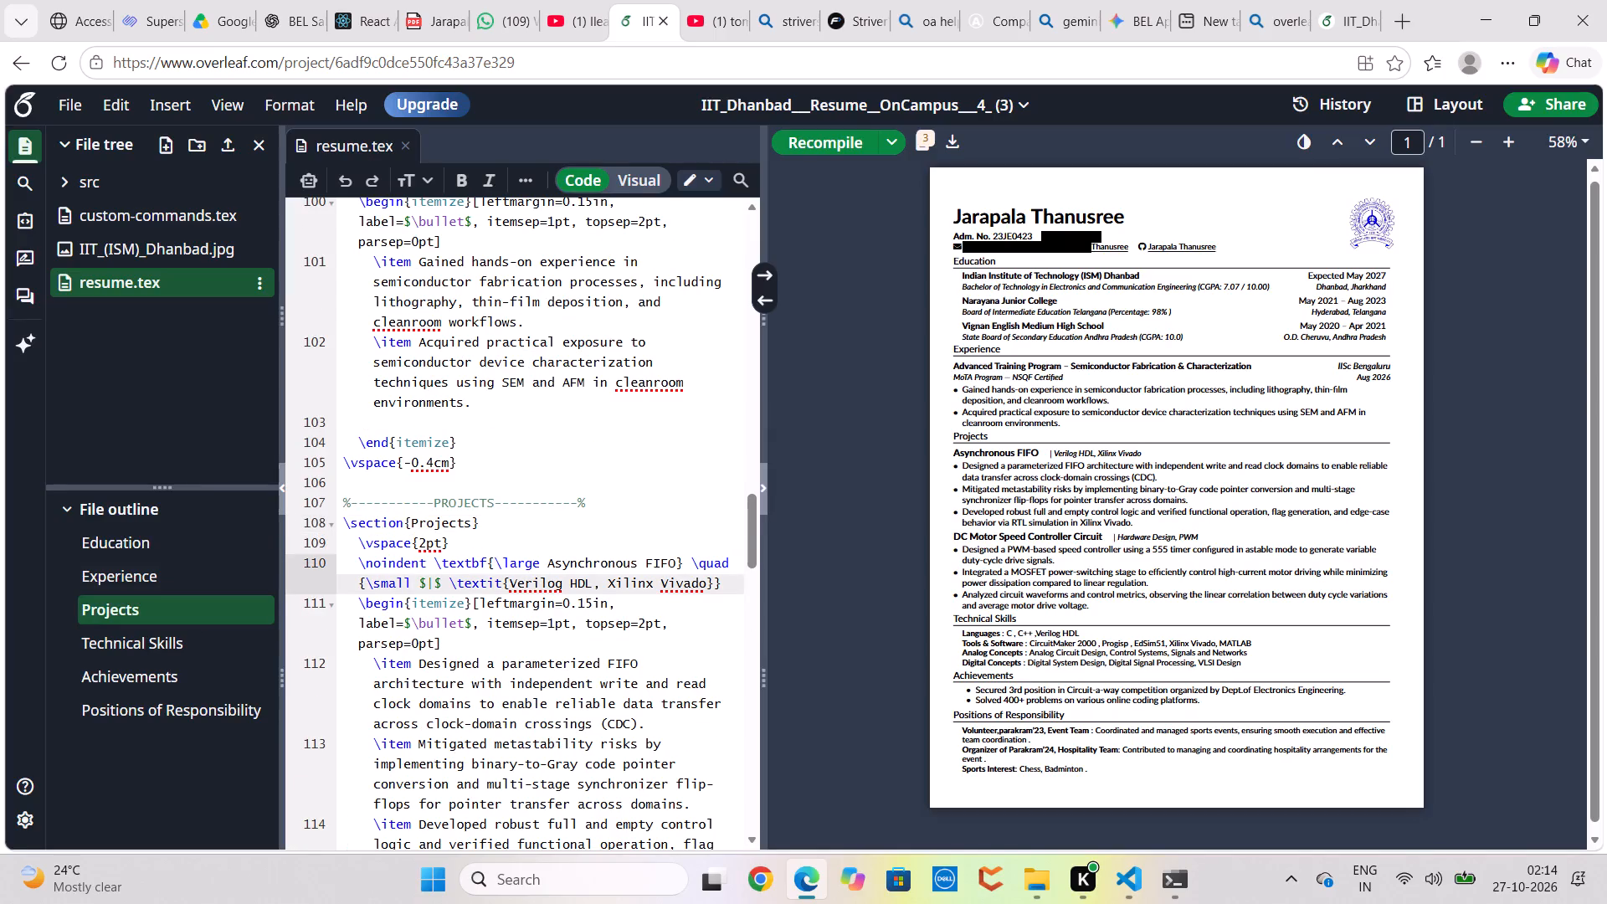
key(ctrl+z)
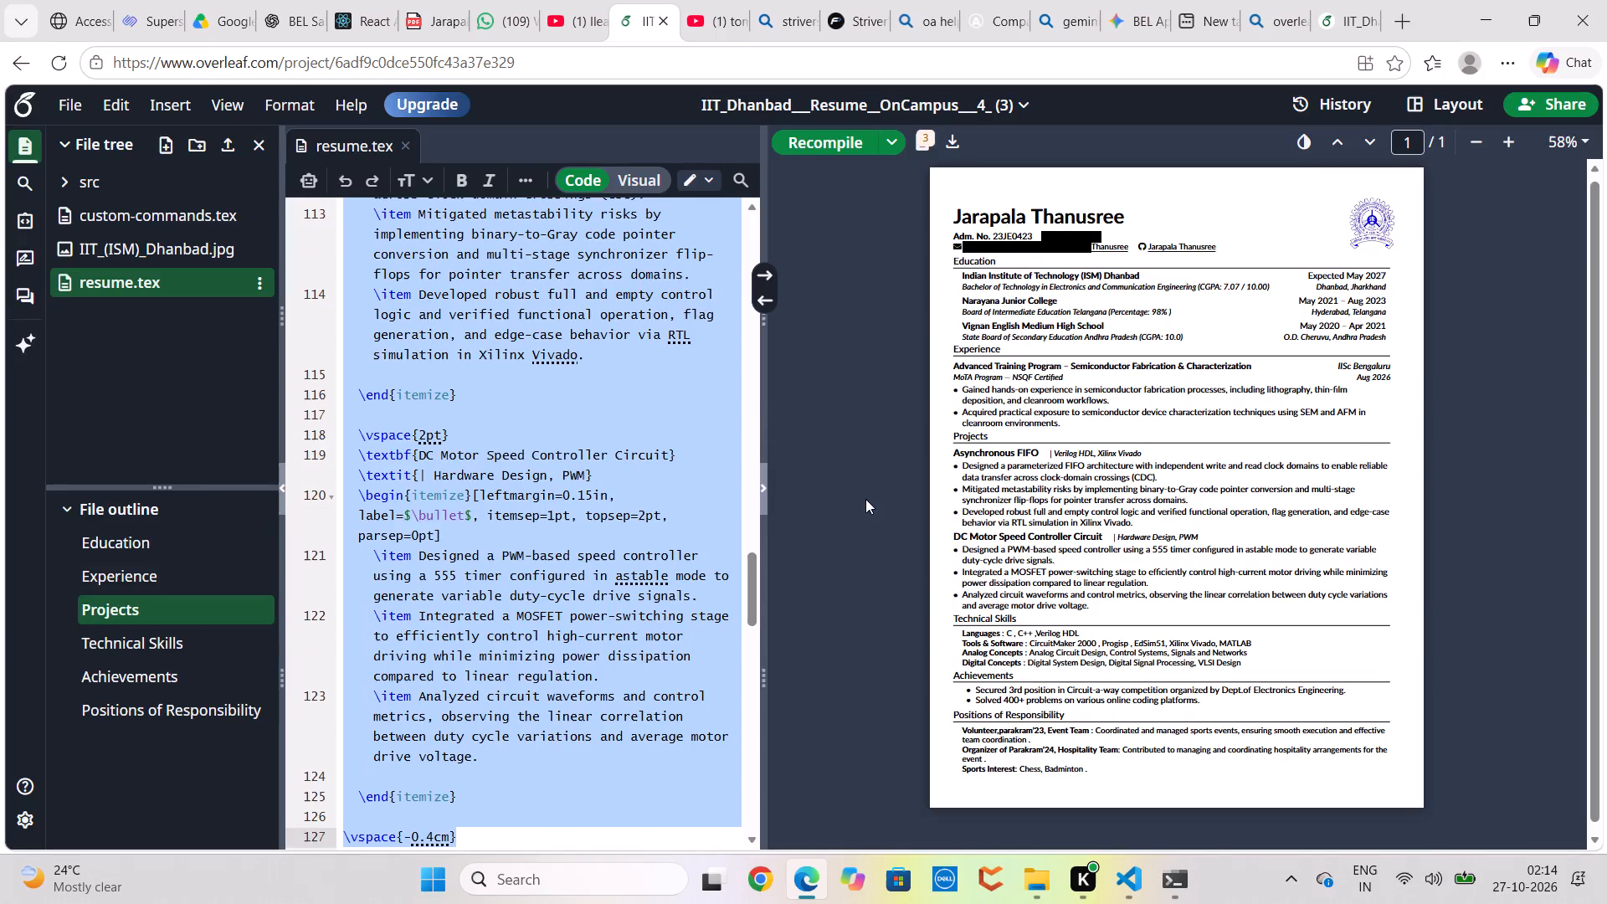
click(865, 499)
click(633, 436)
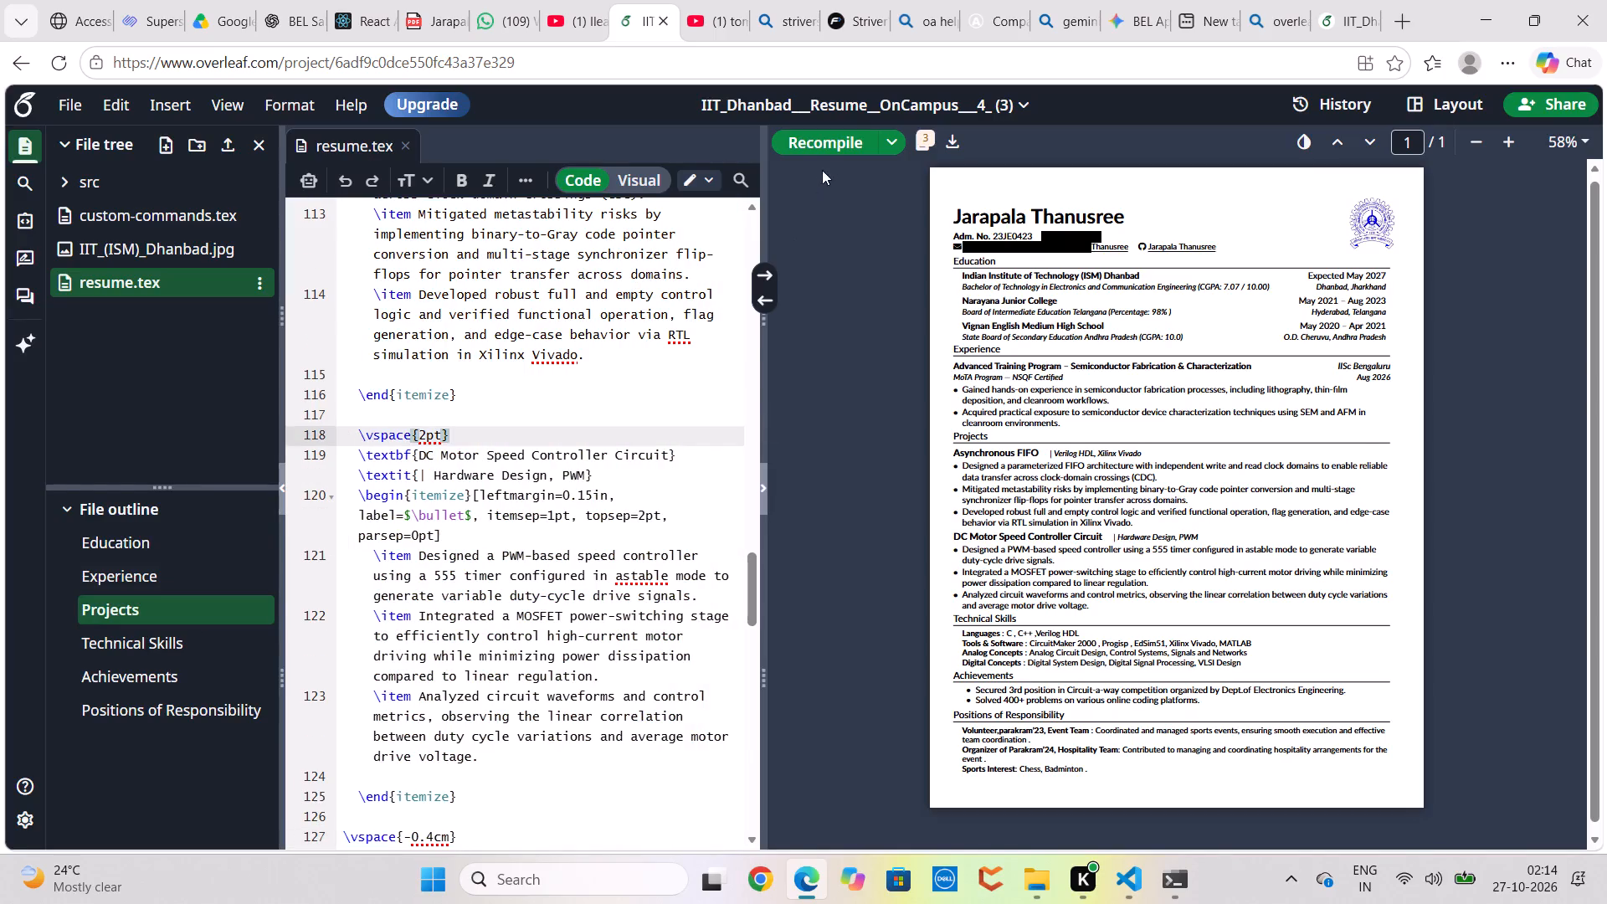
click(825, 144)
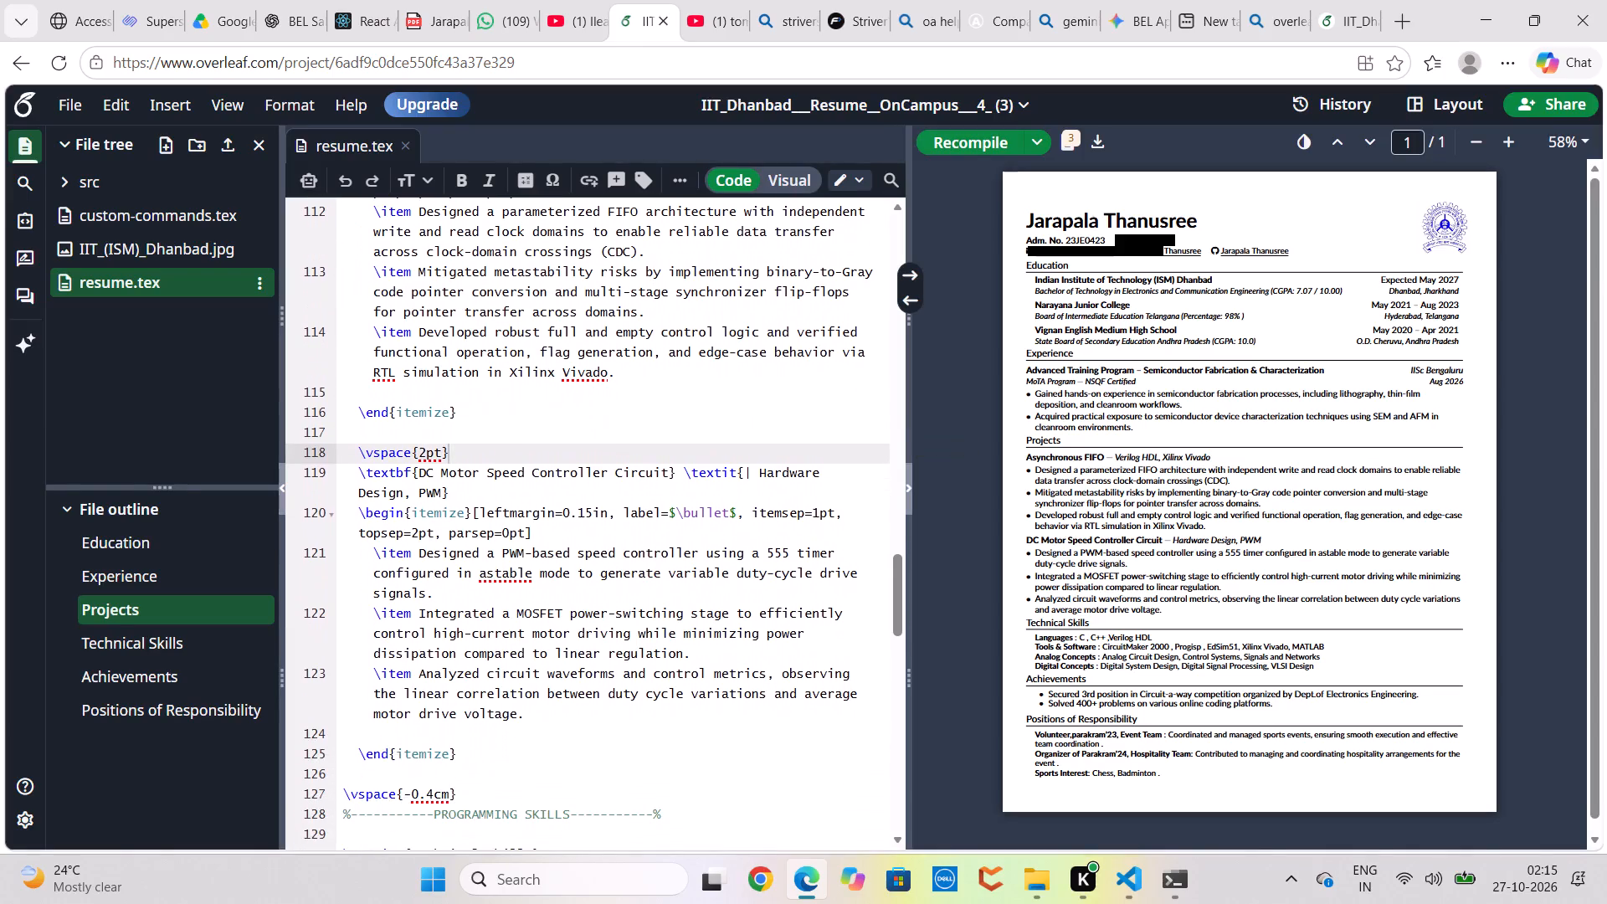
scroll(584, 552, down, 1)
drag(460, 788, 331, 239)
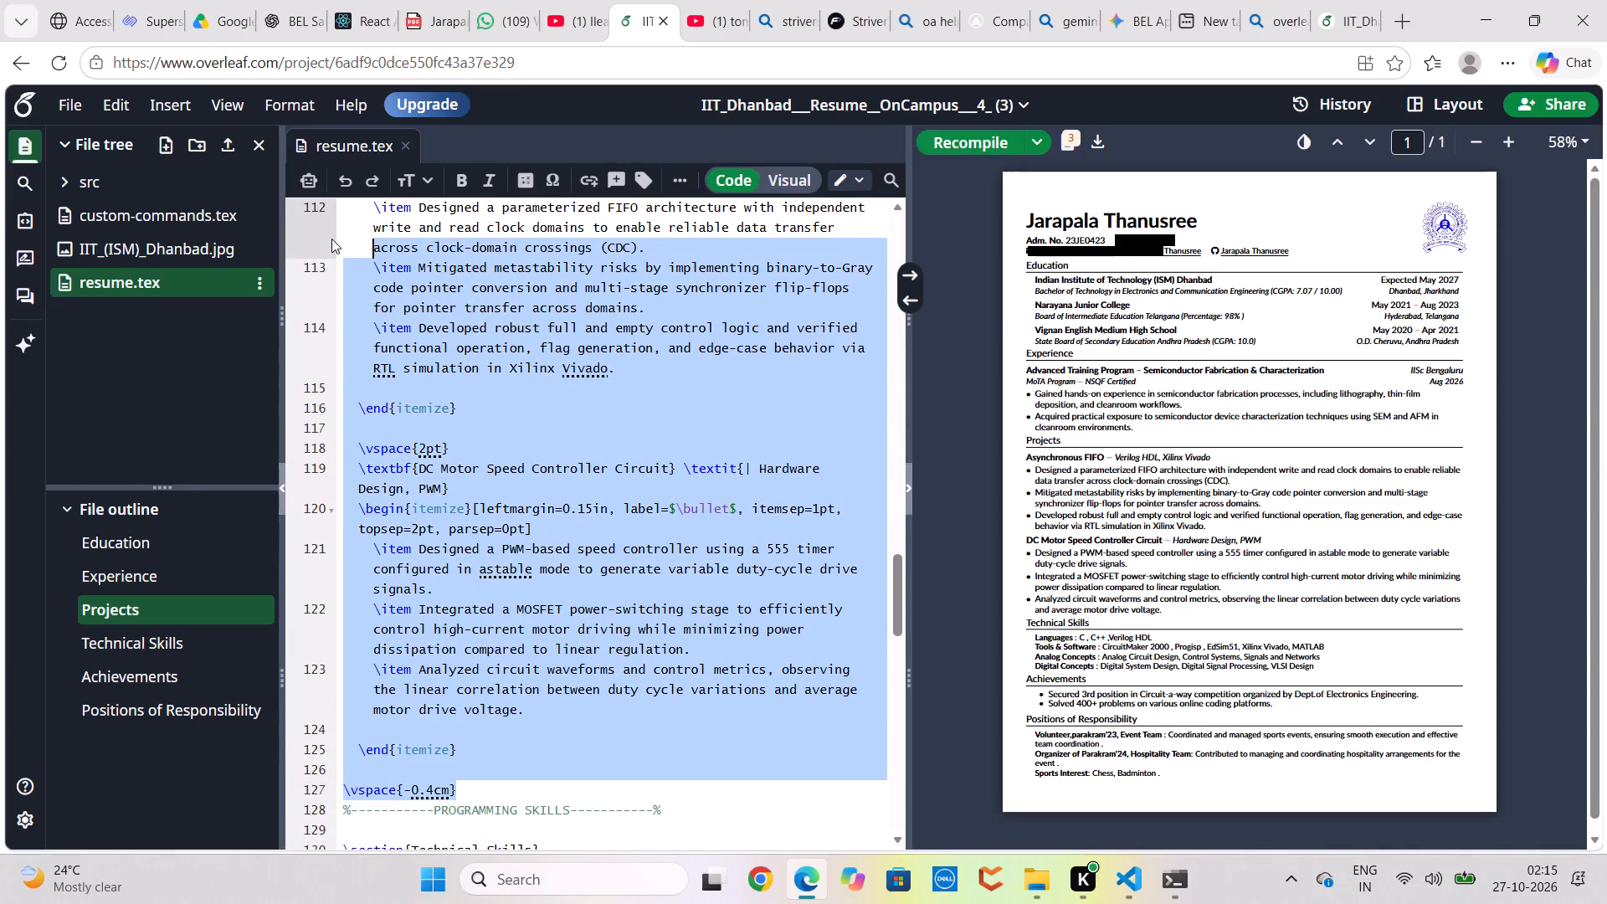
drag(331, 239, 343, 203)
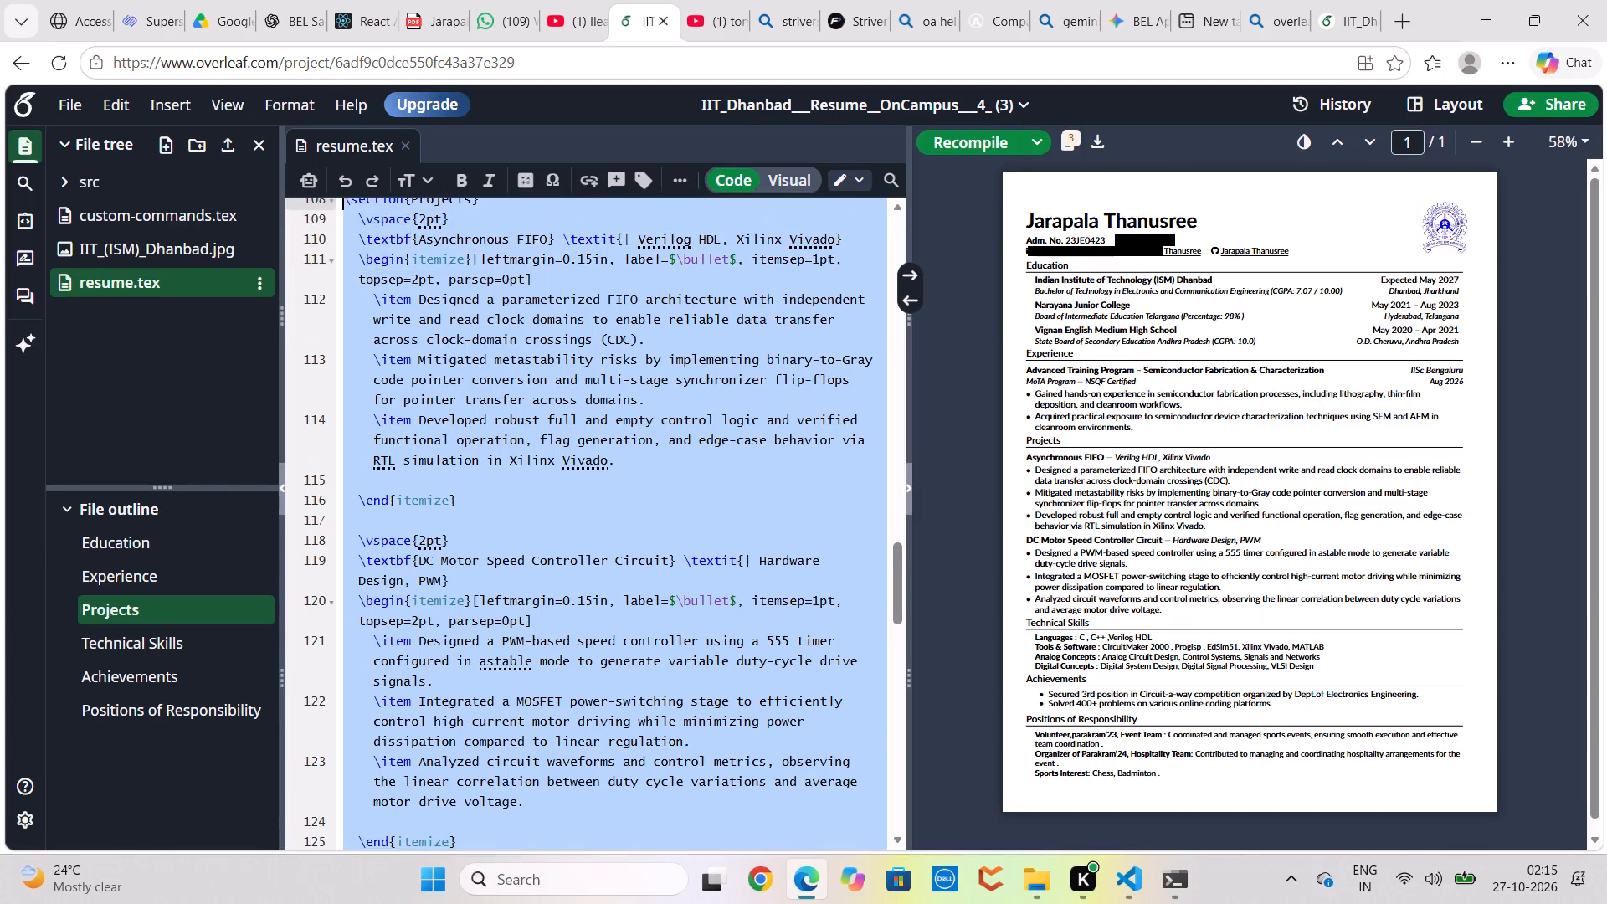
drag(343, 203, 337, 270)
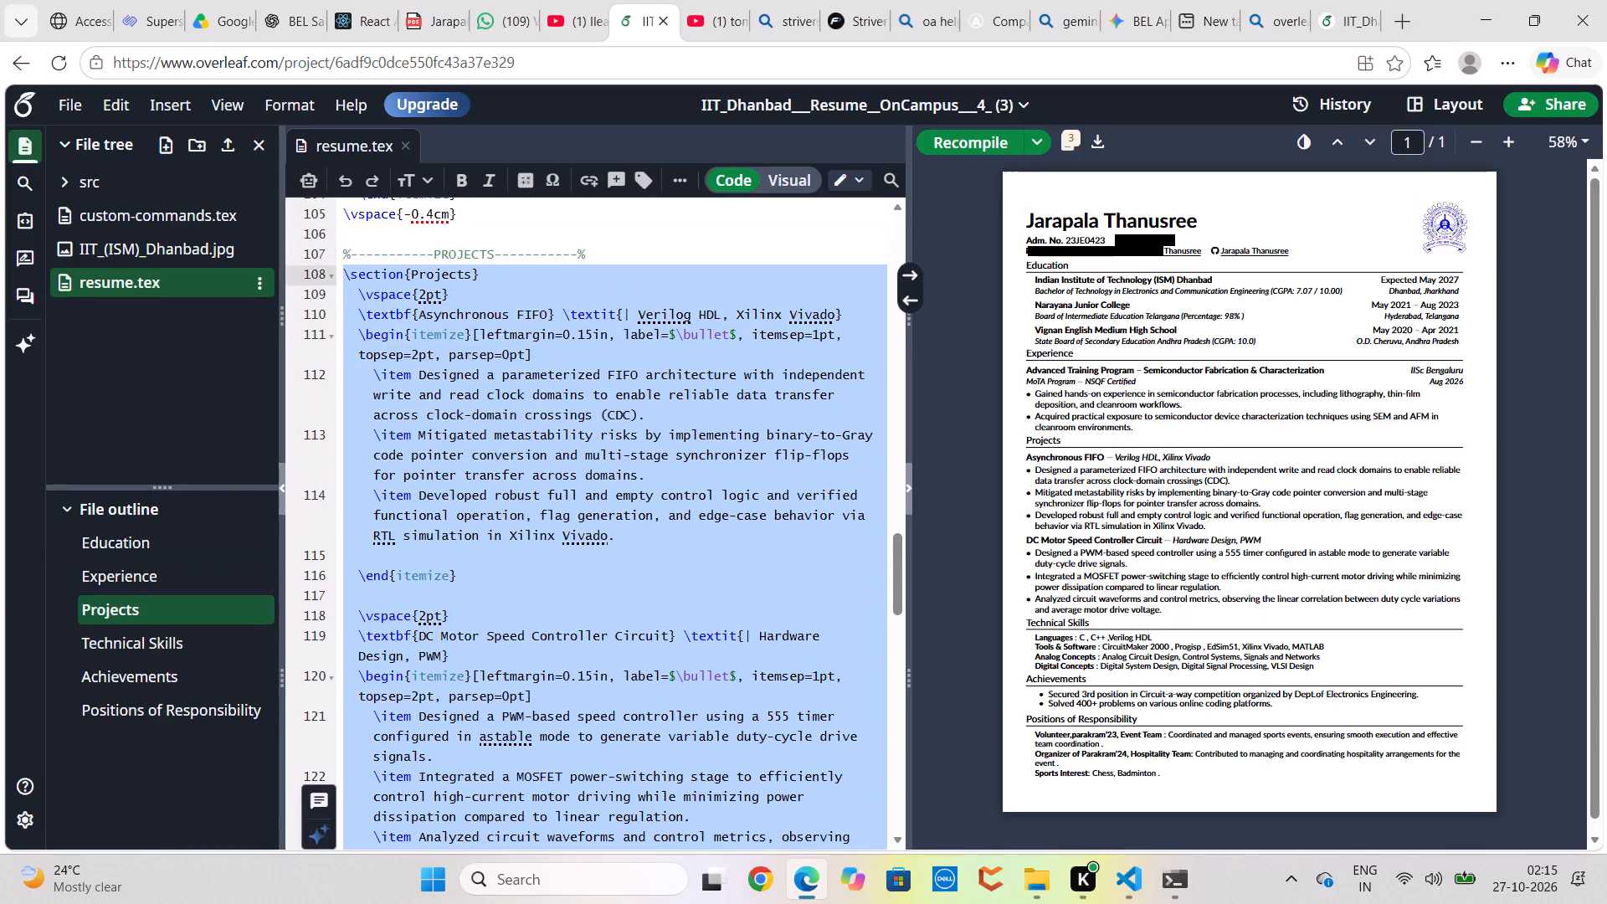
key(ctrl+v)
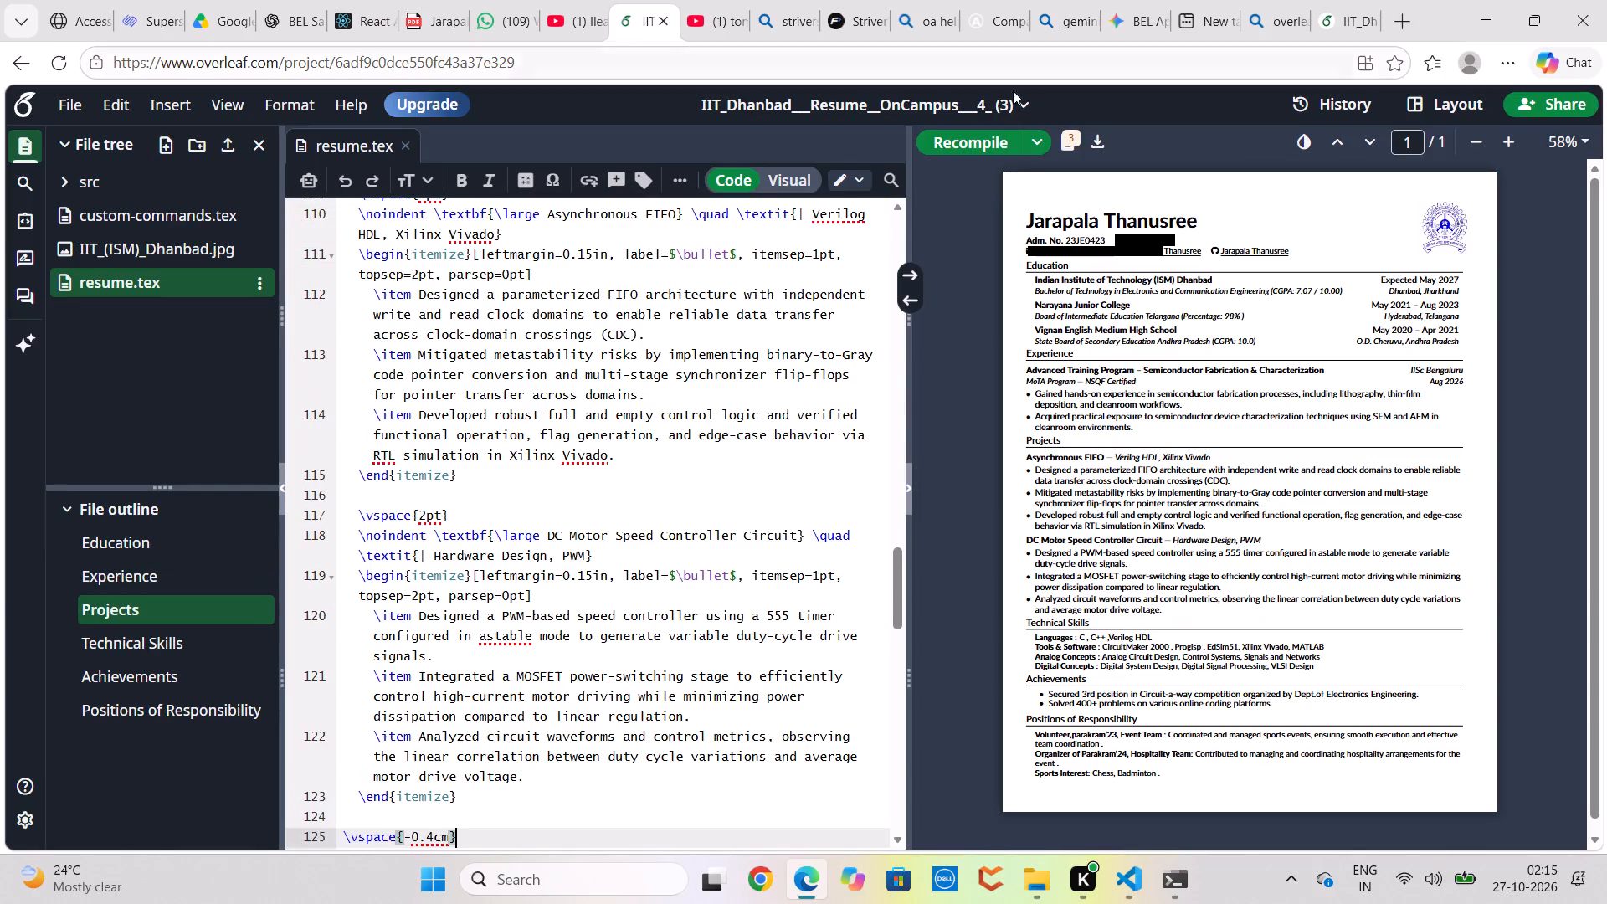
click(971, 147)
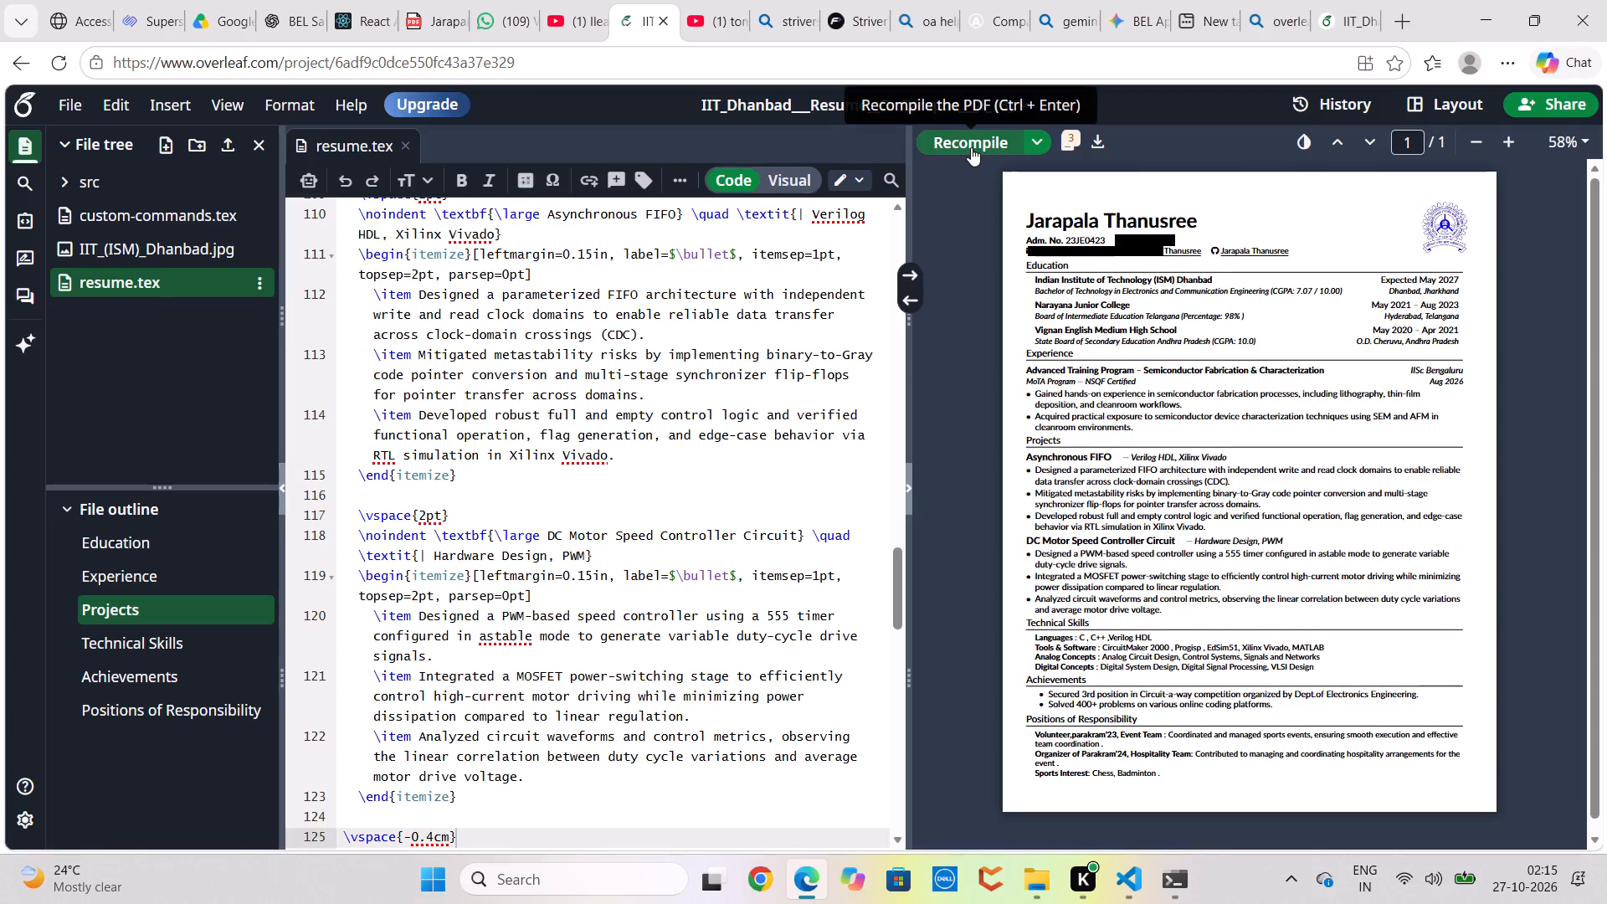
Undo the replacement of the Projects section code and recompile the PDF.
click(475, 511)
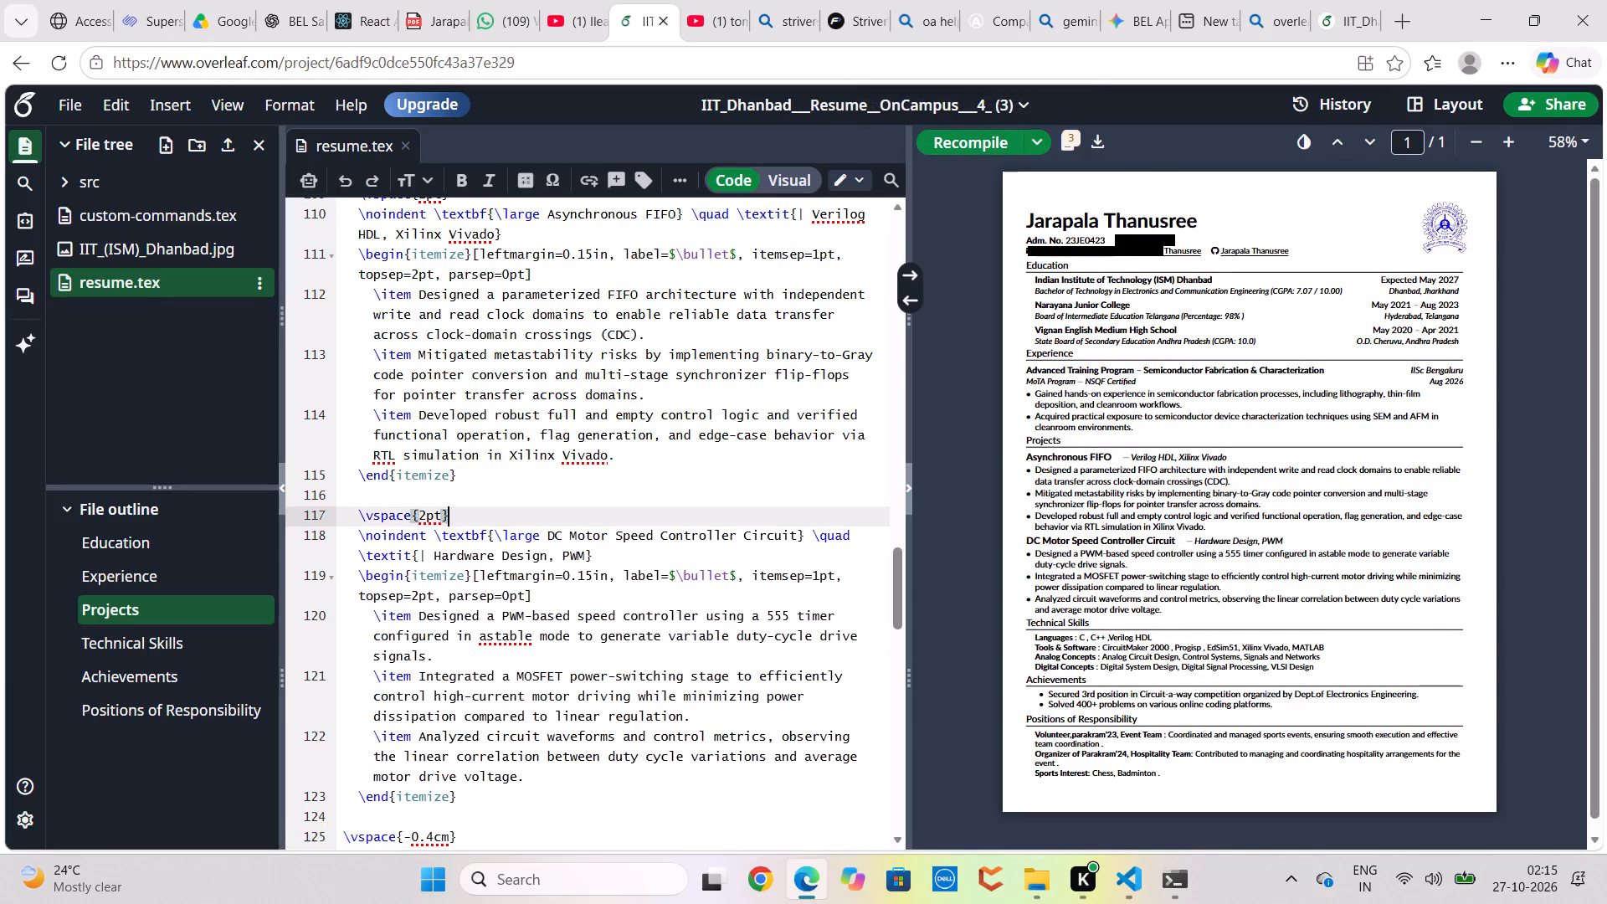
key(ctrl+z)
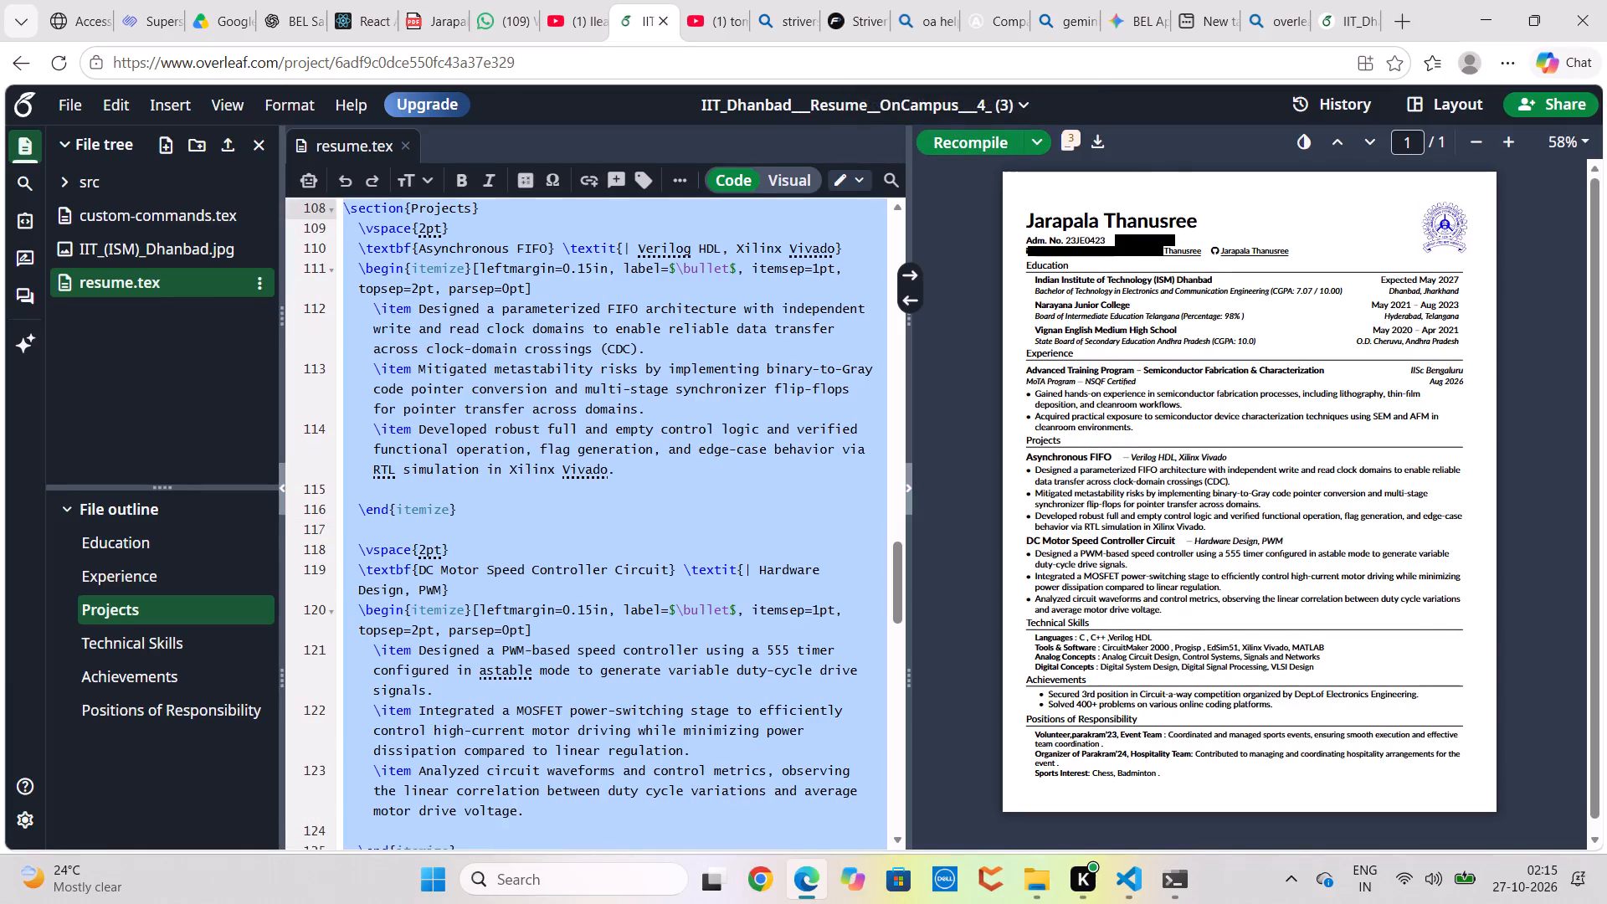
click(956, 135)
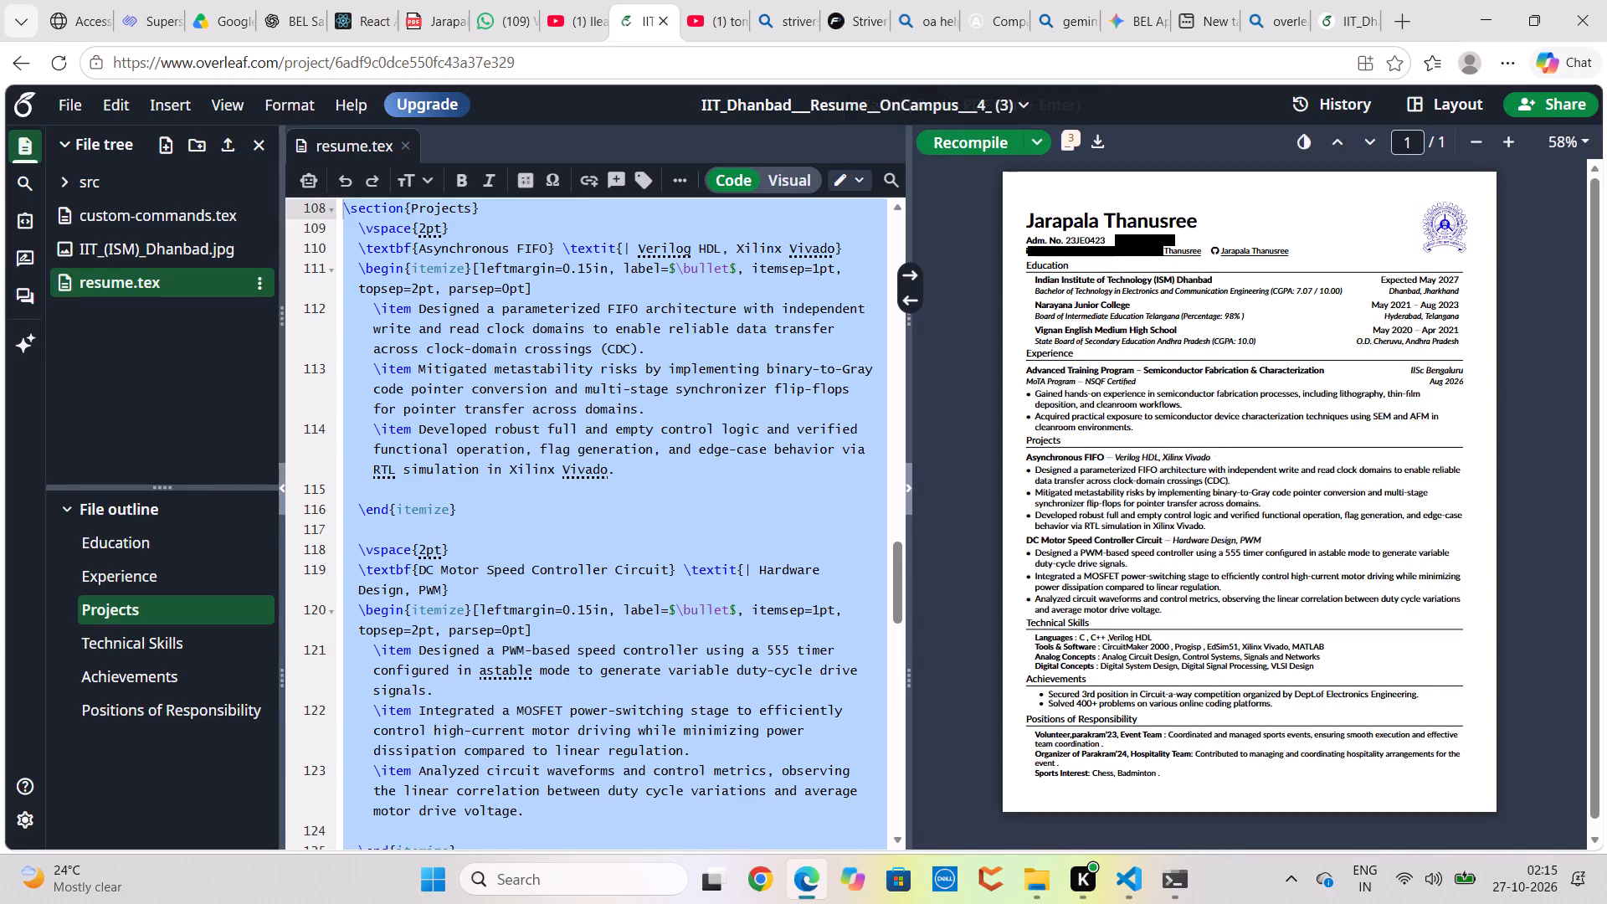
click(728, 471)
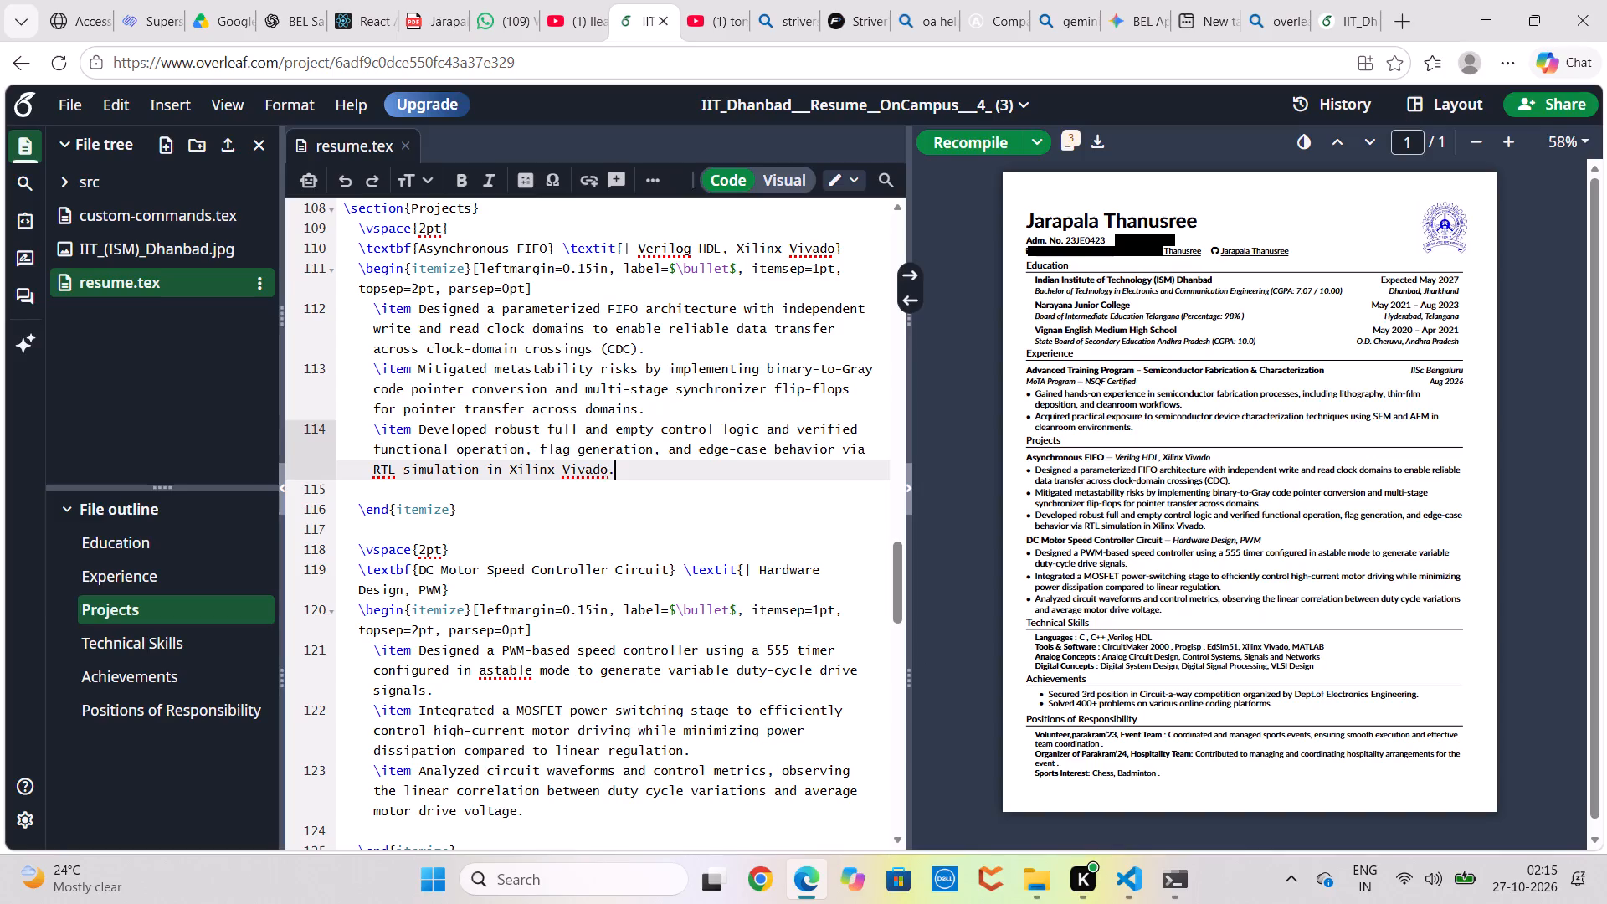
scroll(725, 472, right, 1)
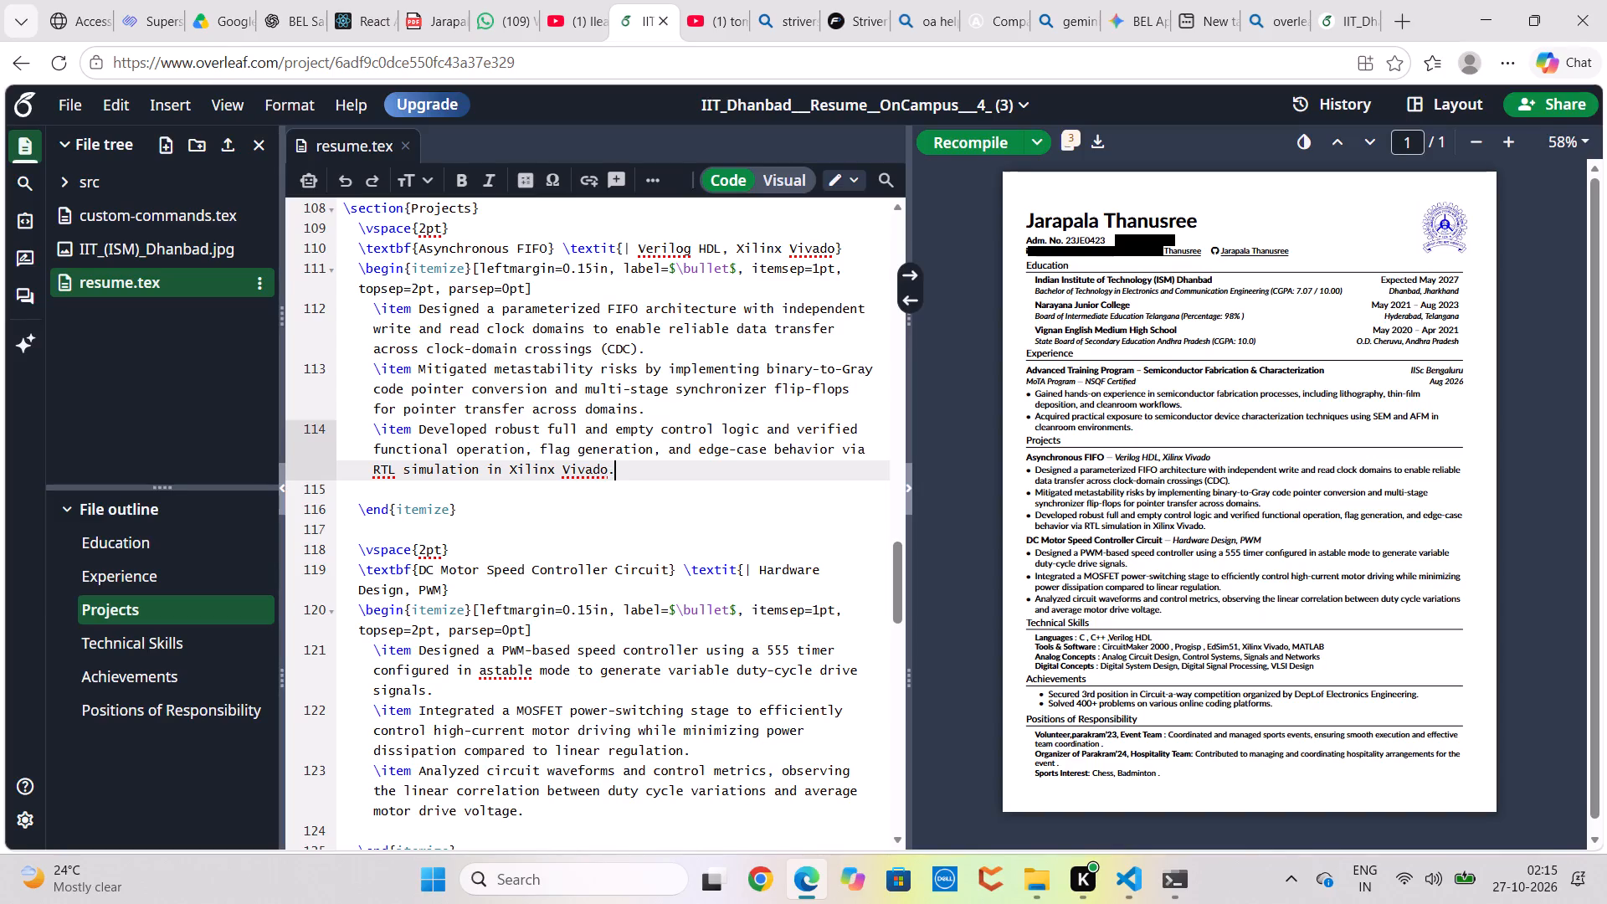
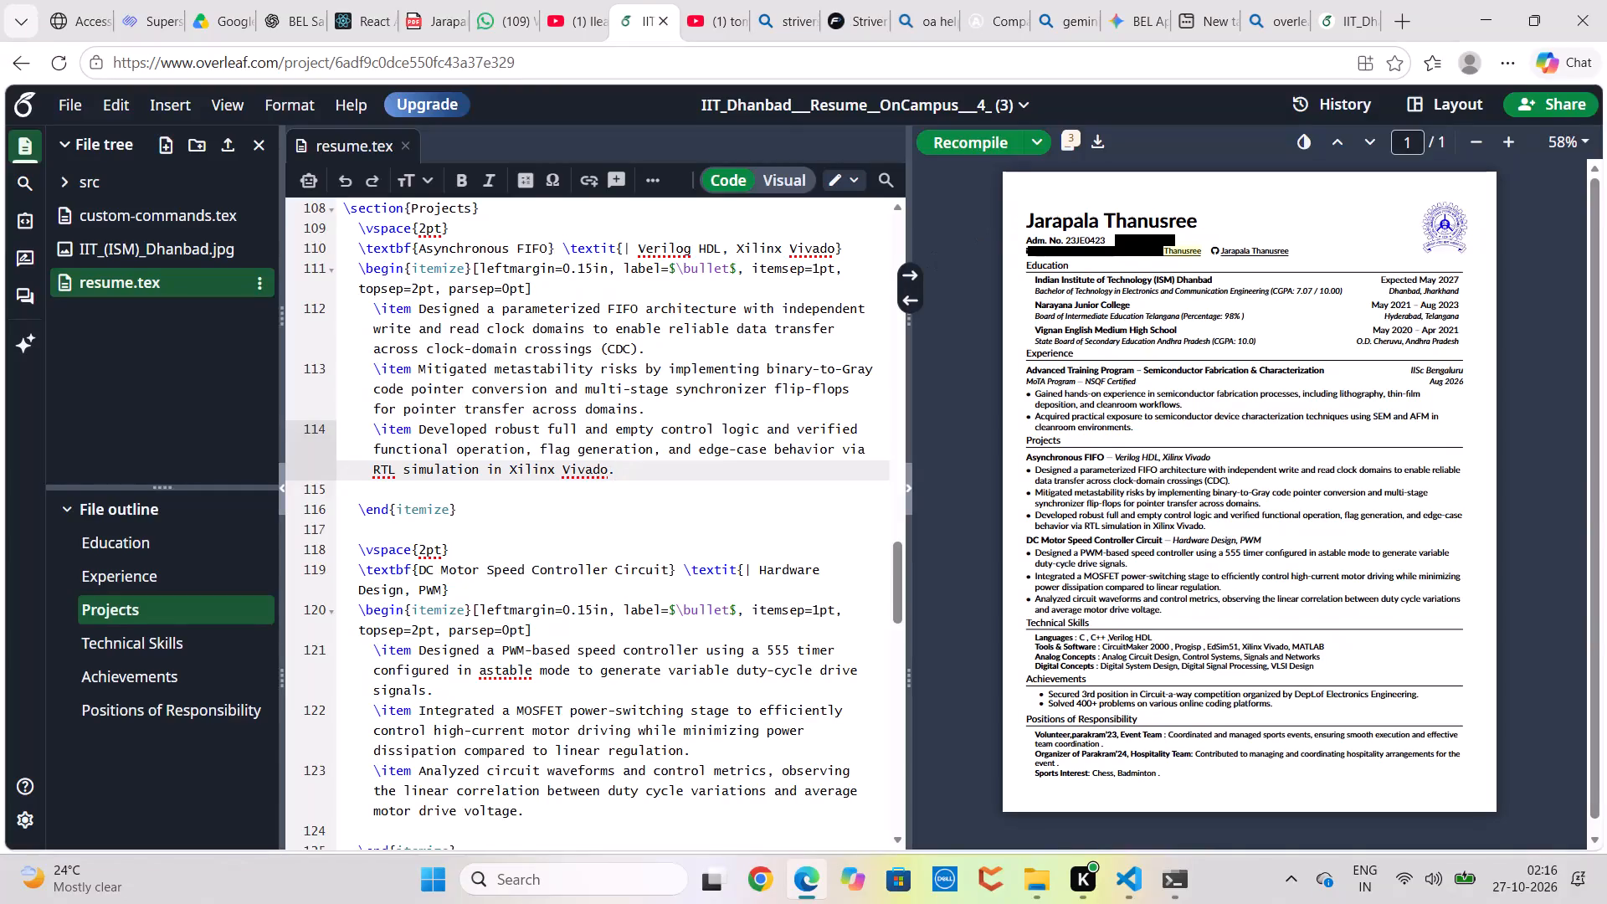
Inspect the recompiled resume PDF up close, checking the Projects, Technical Skills, Achievements and Positions of Responsibility sections.
scroll(1169, 331, left, 2)
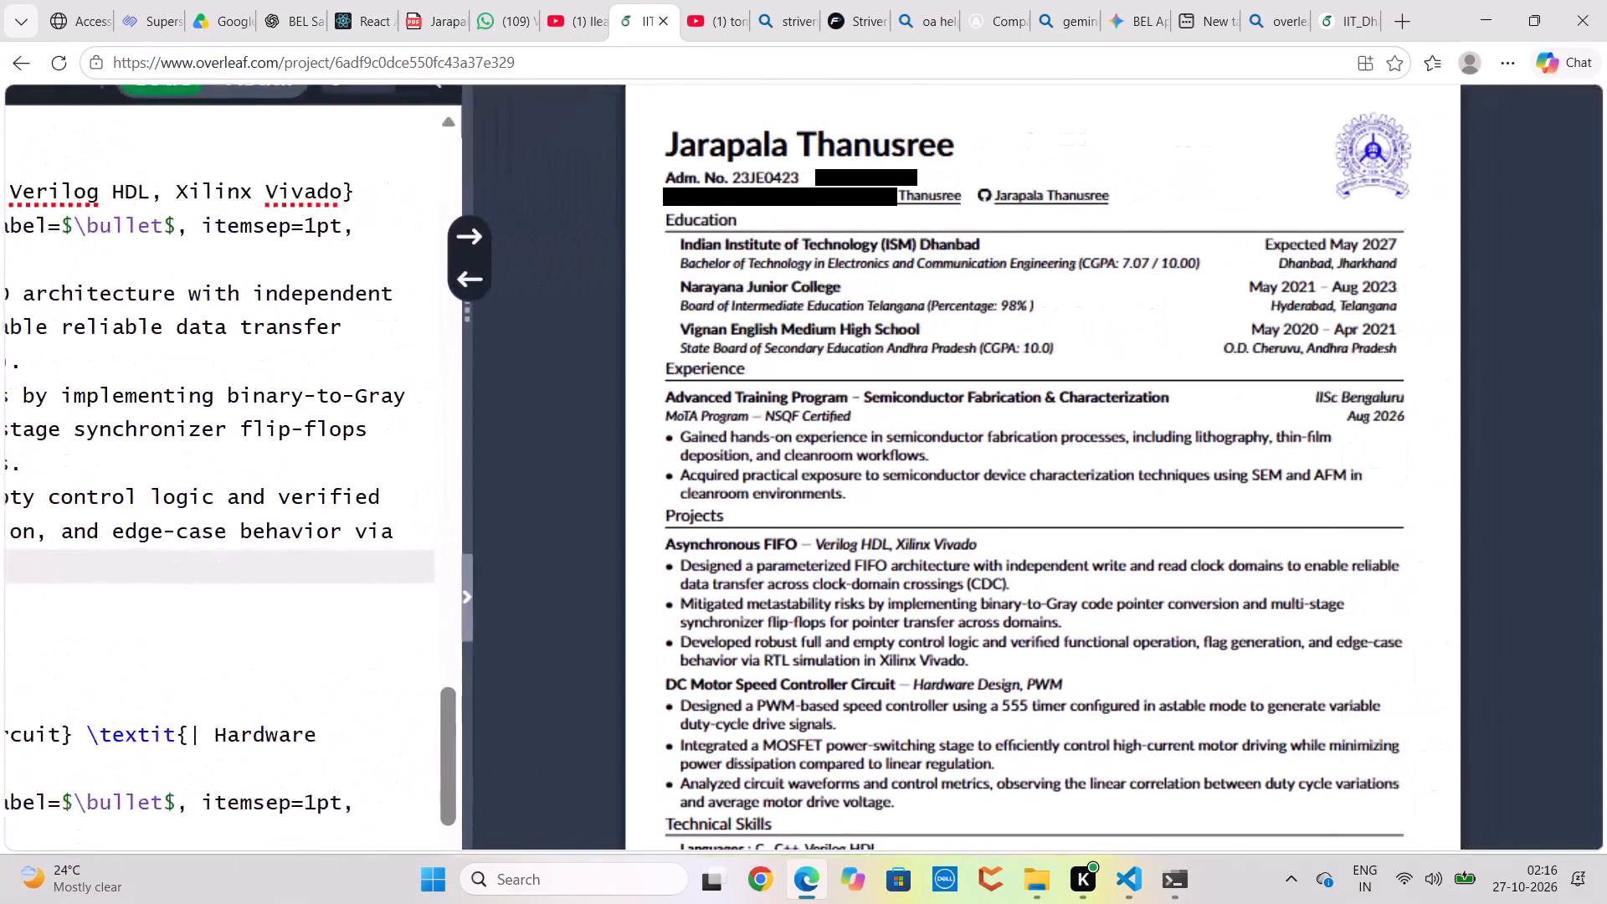
scroll(1169, 331, left, 1)
scroll(1169, 331, down, 4)
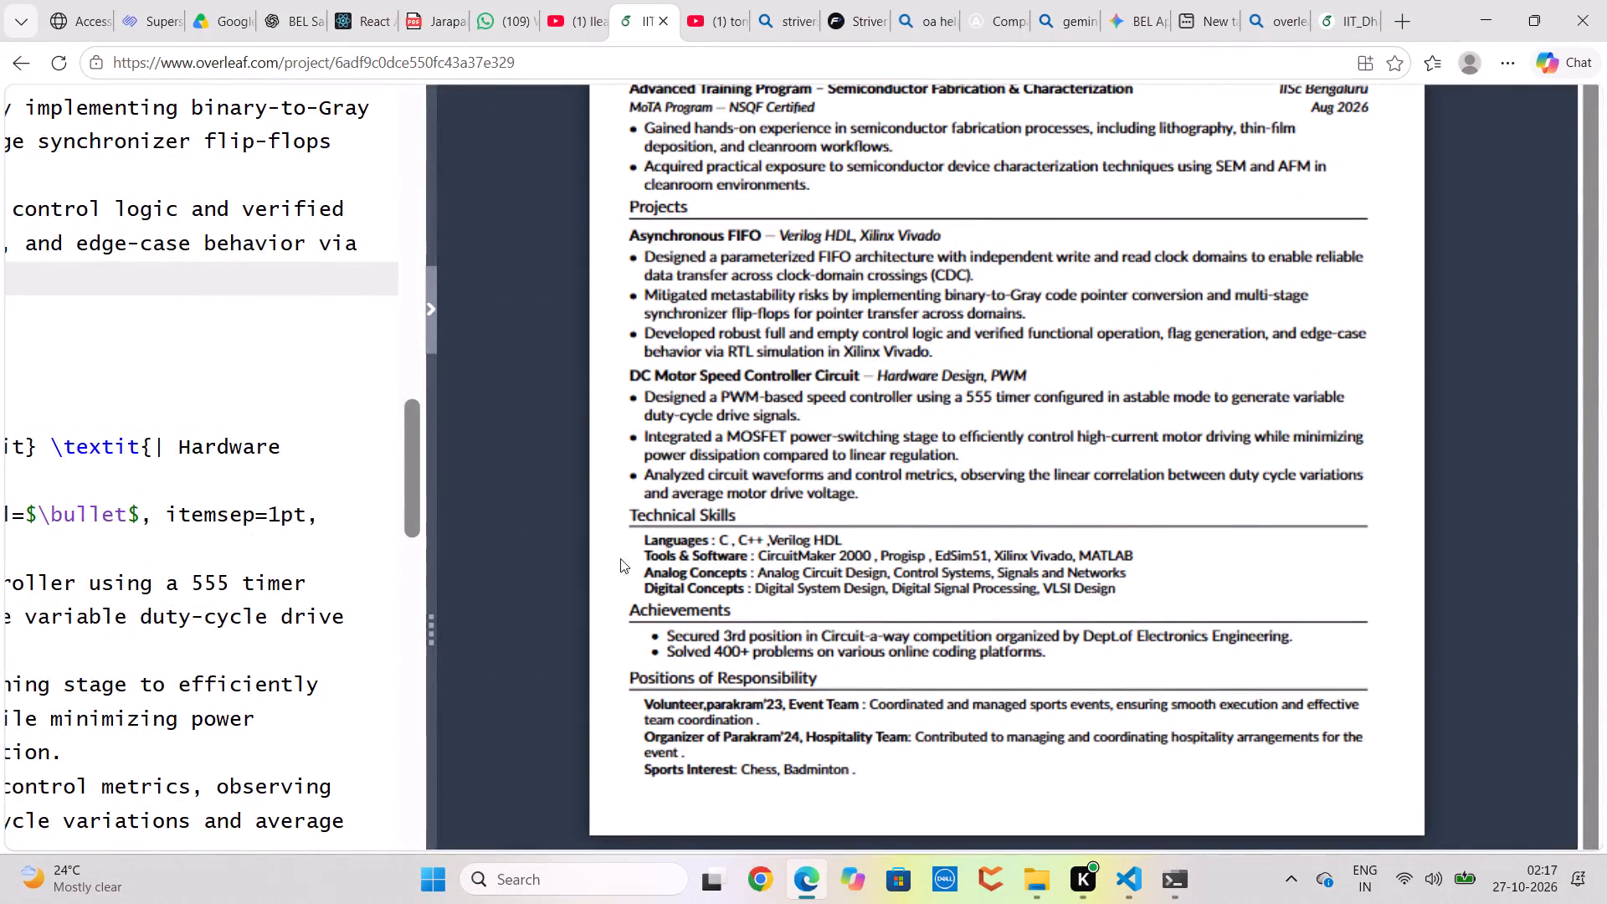
drag(637, 570, 1099, 613)
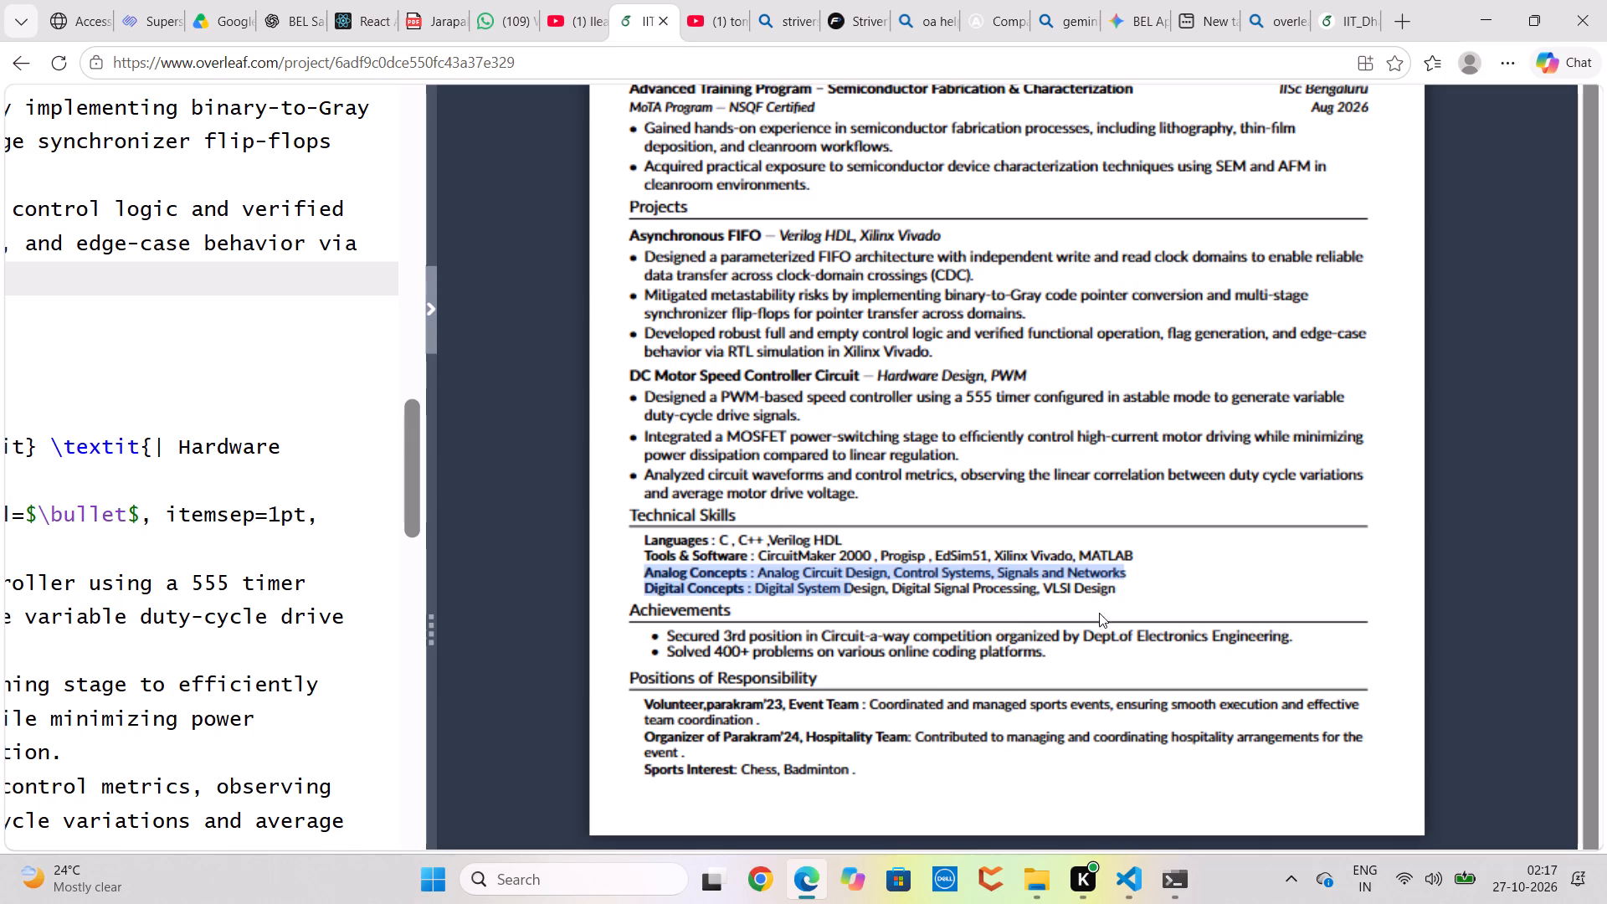
drag(1099, 613, 1135, 603)
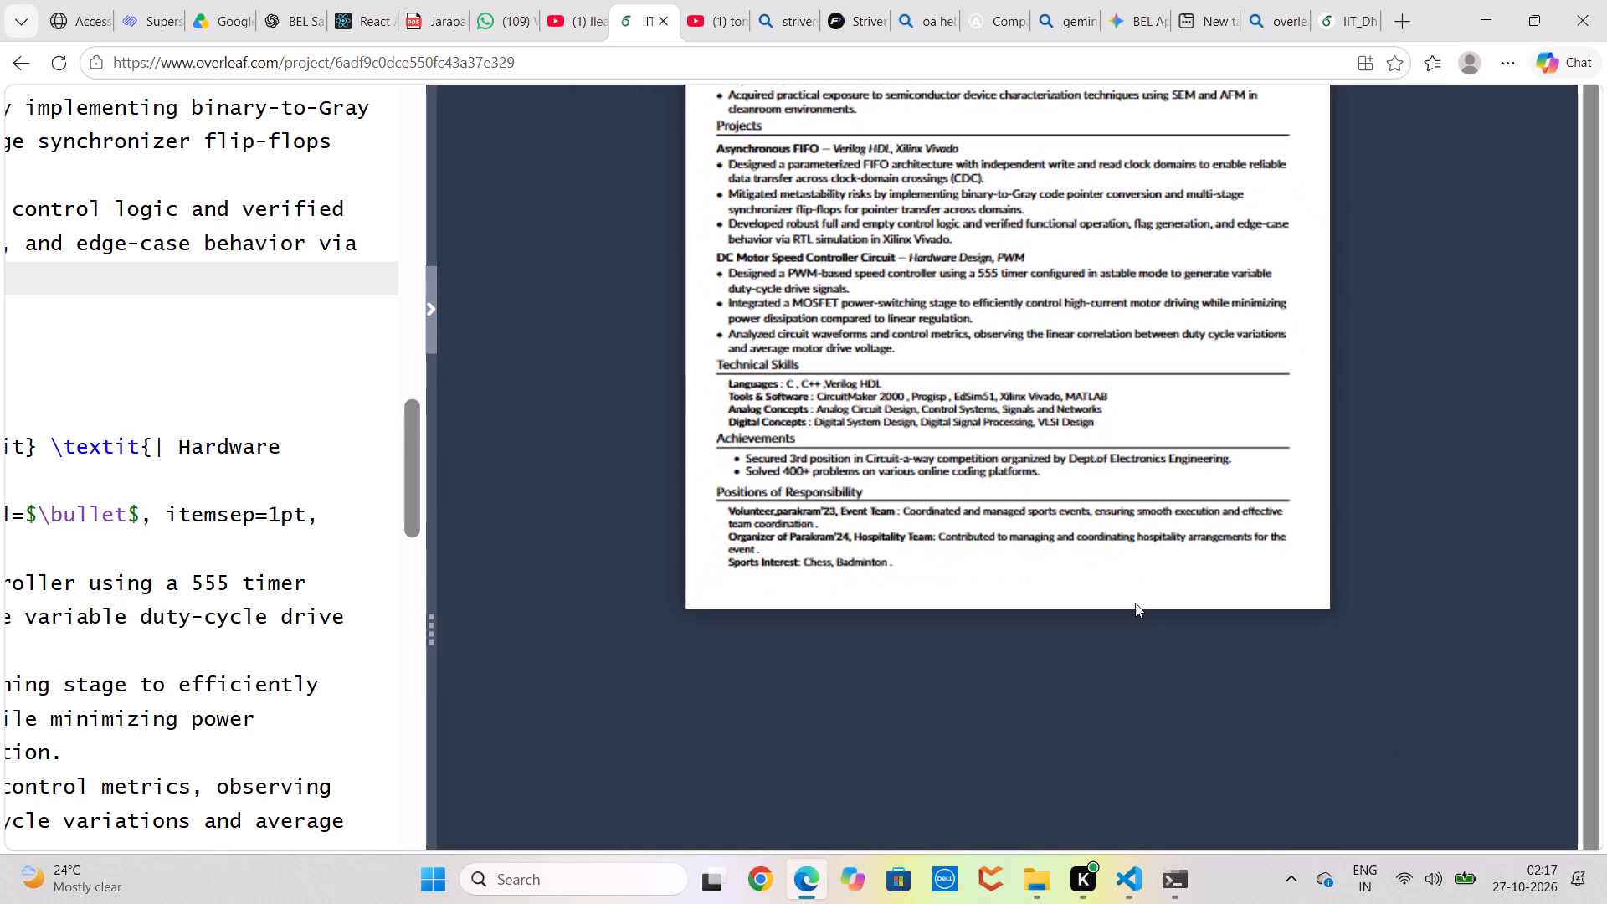
scroll(1135, 603, up, 7)
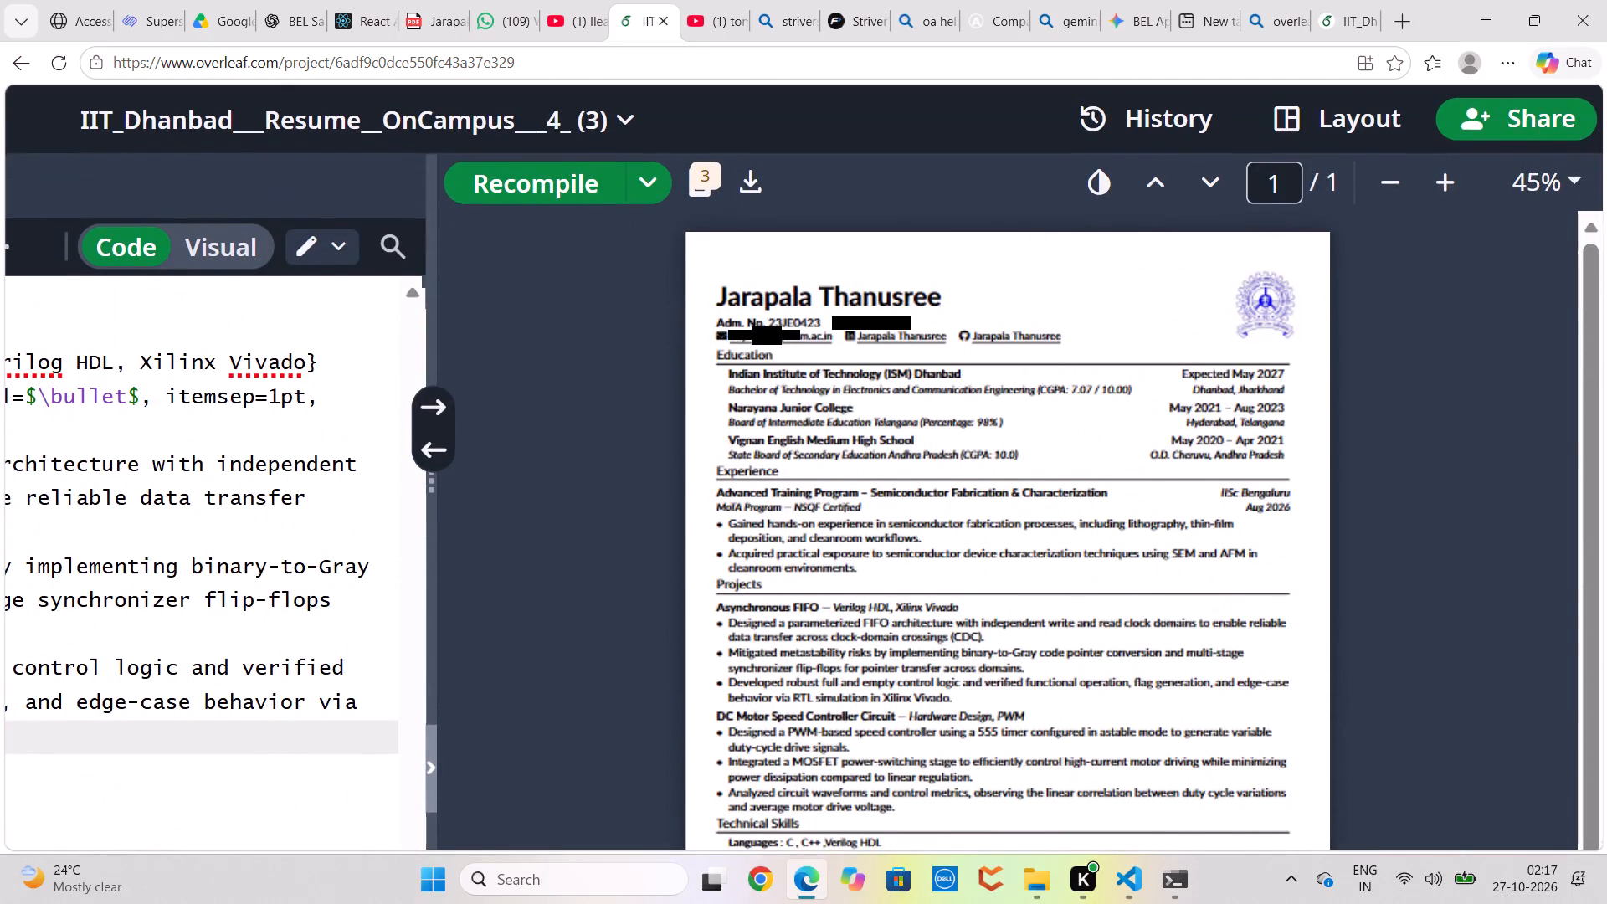
scroll(932, 778, down, 4)
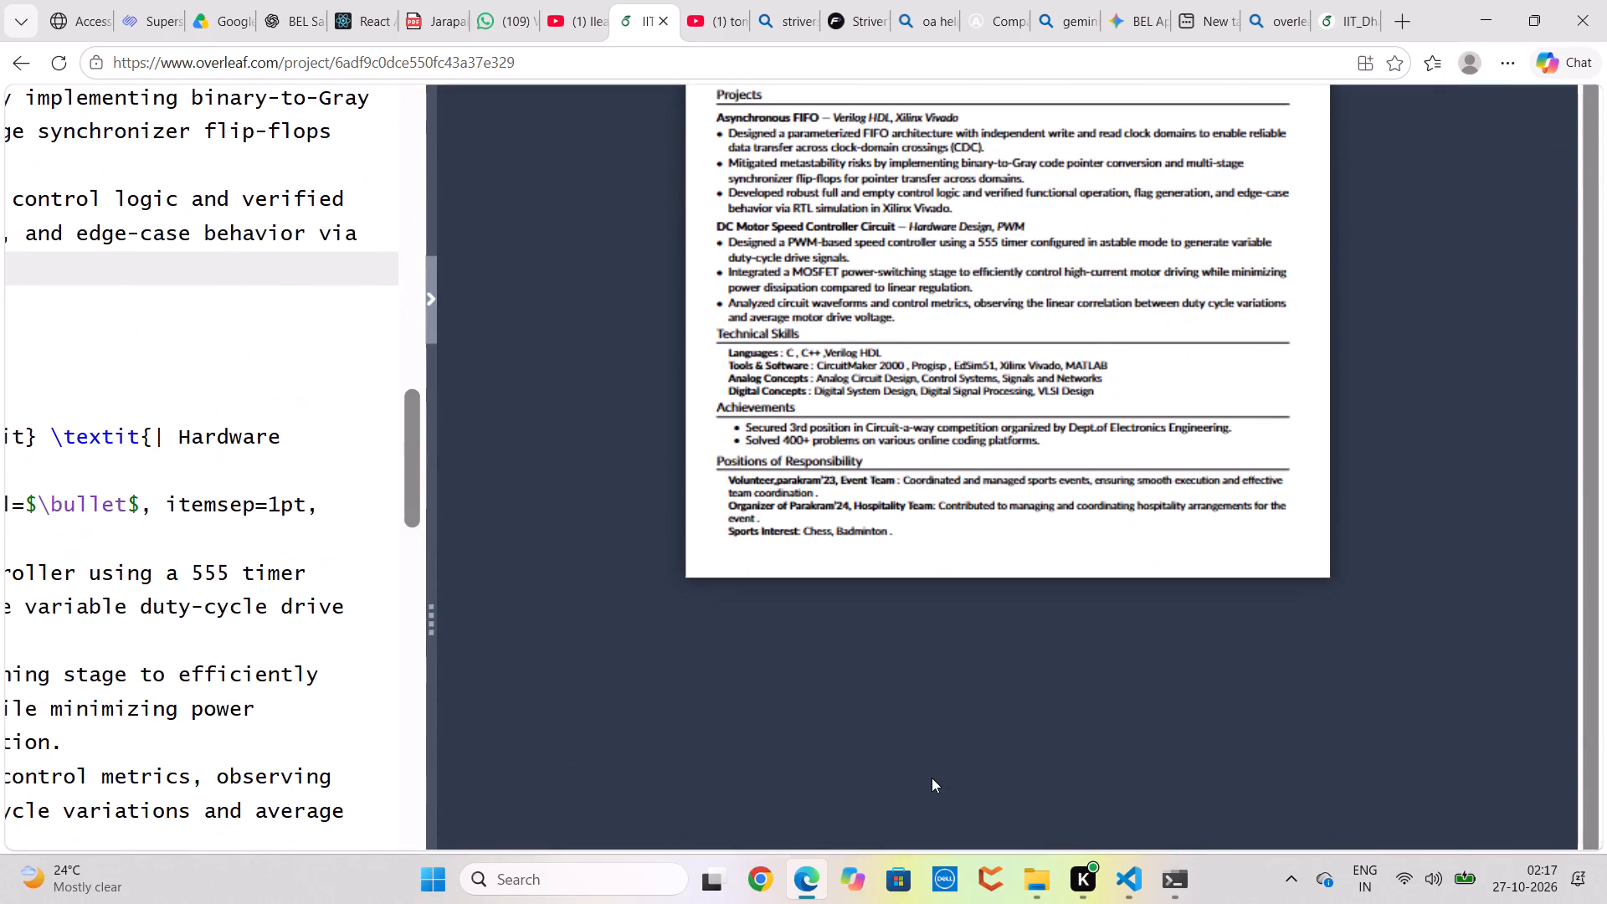
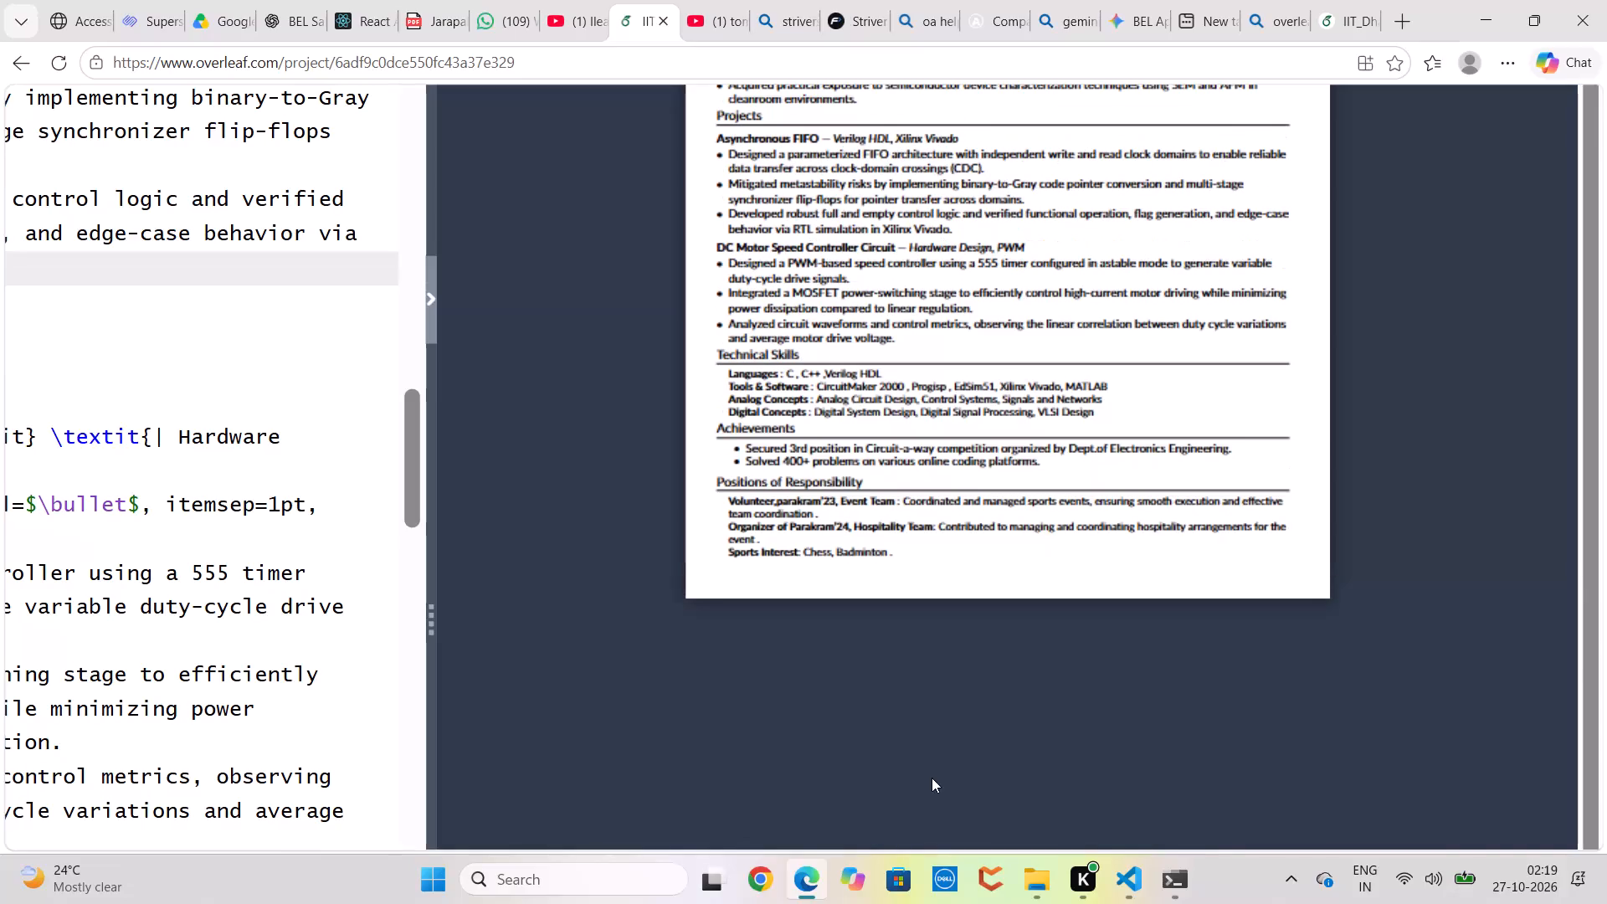
Widen the code editor pane and examine the full resume page in the PDF preview alongside the Projects source code.
drag(428, 362, 629, 379)
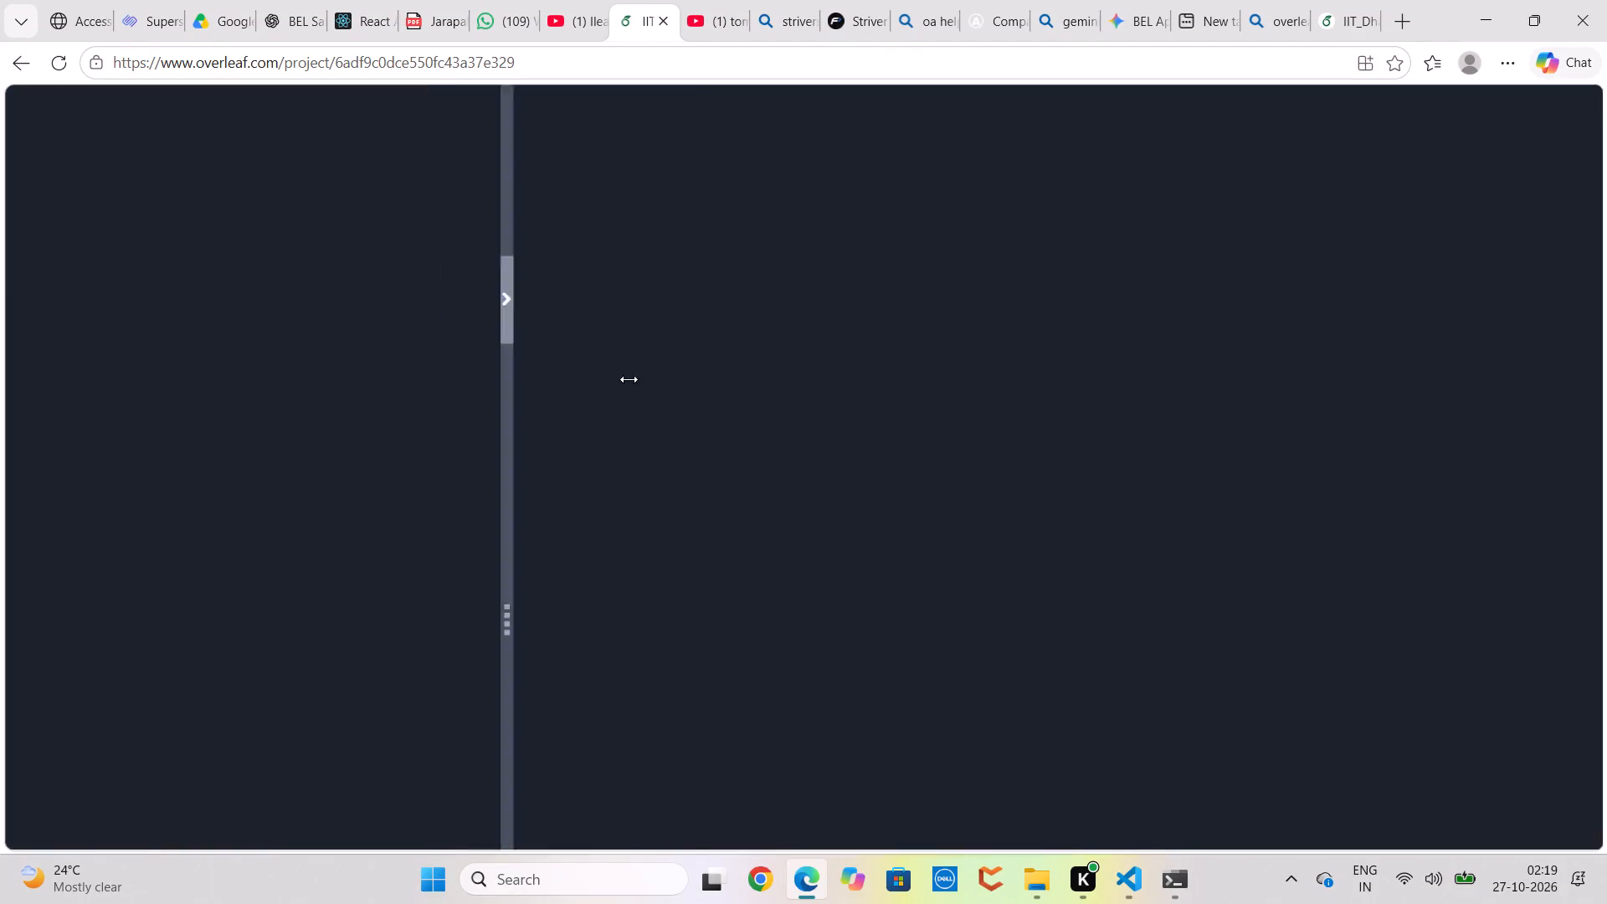
drag(629, 379, 706, 399)
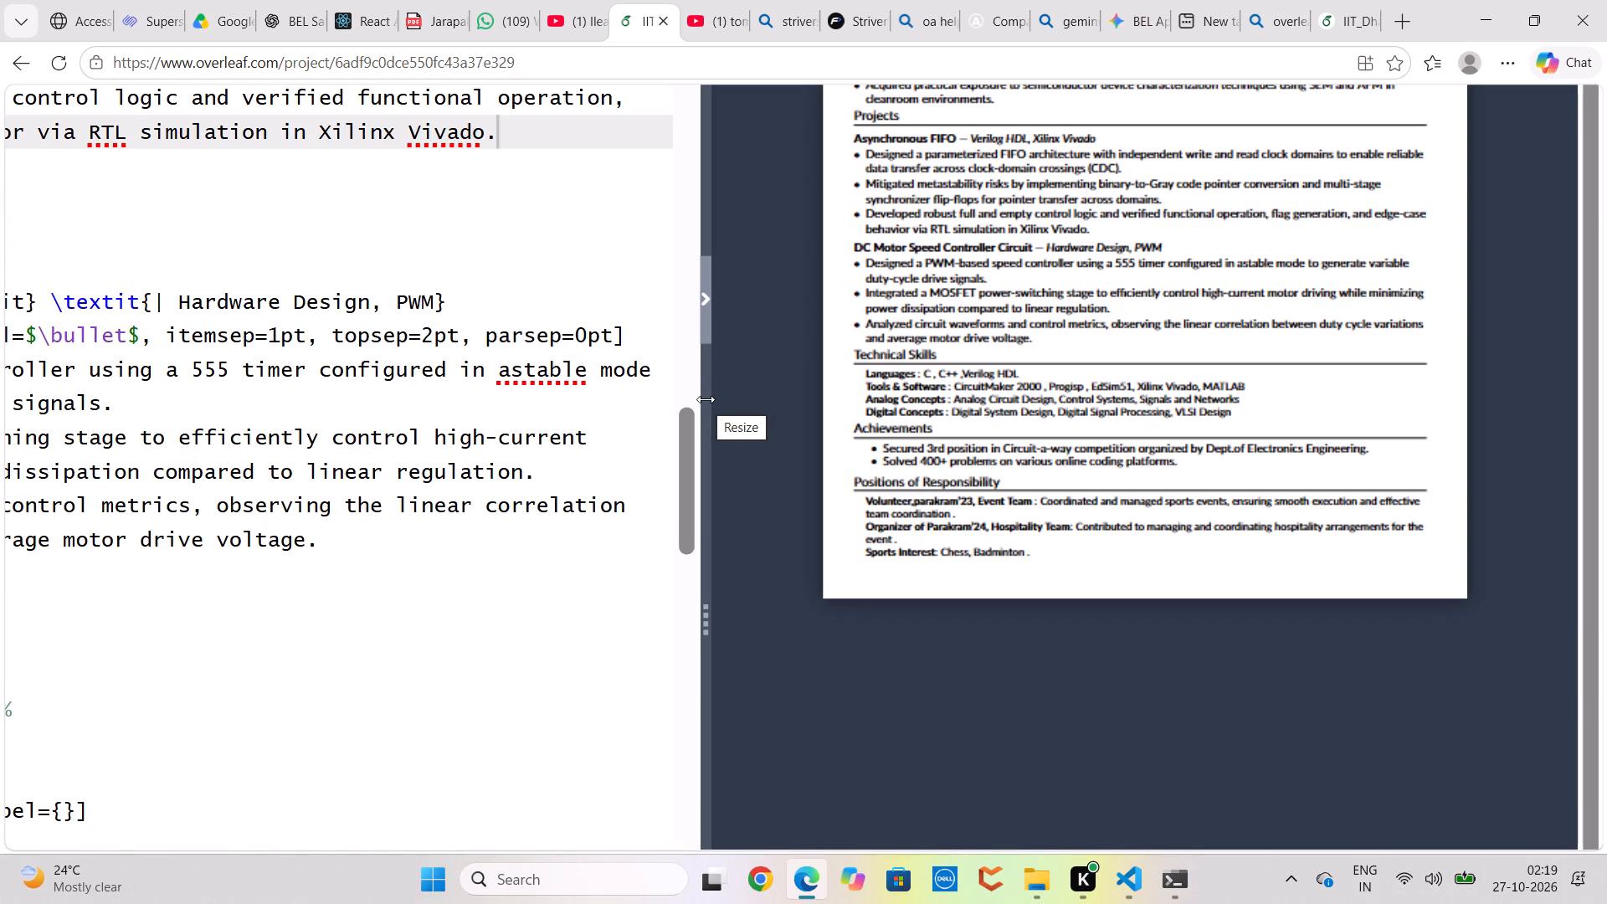
scroll(996, 398, up, 3)
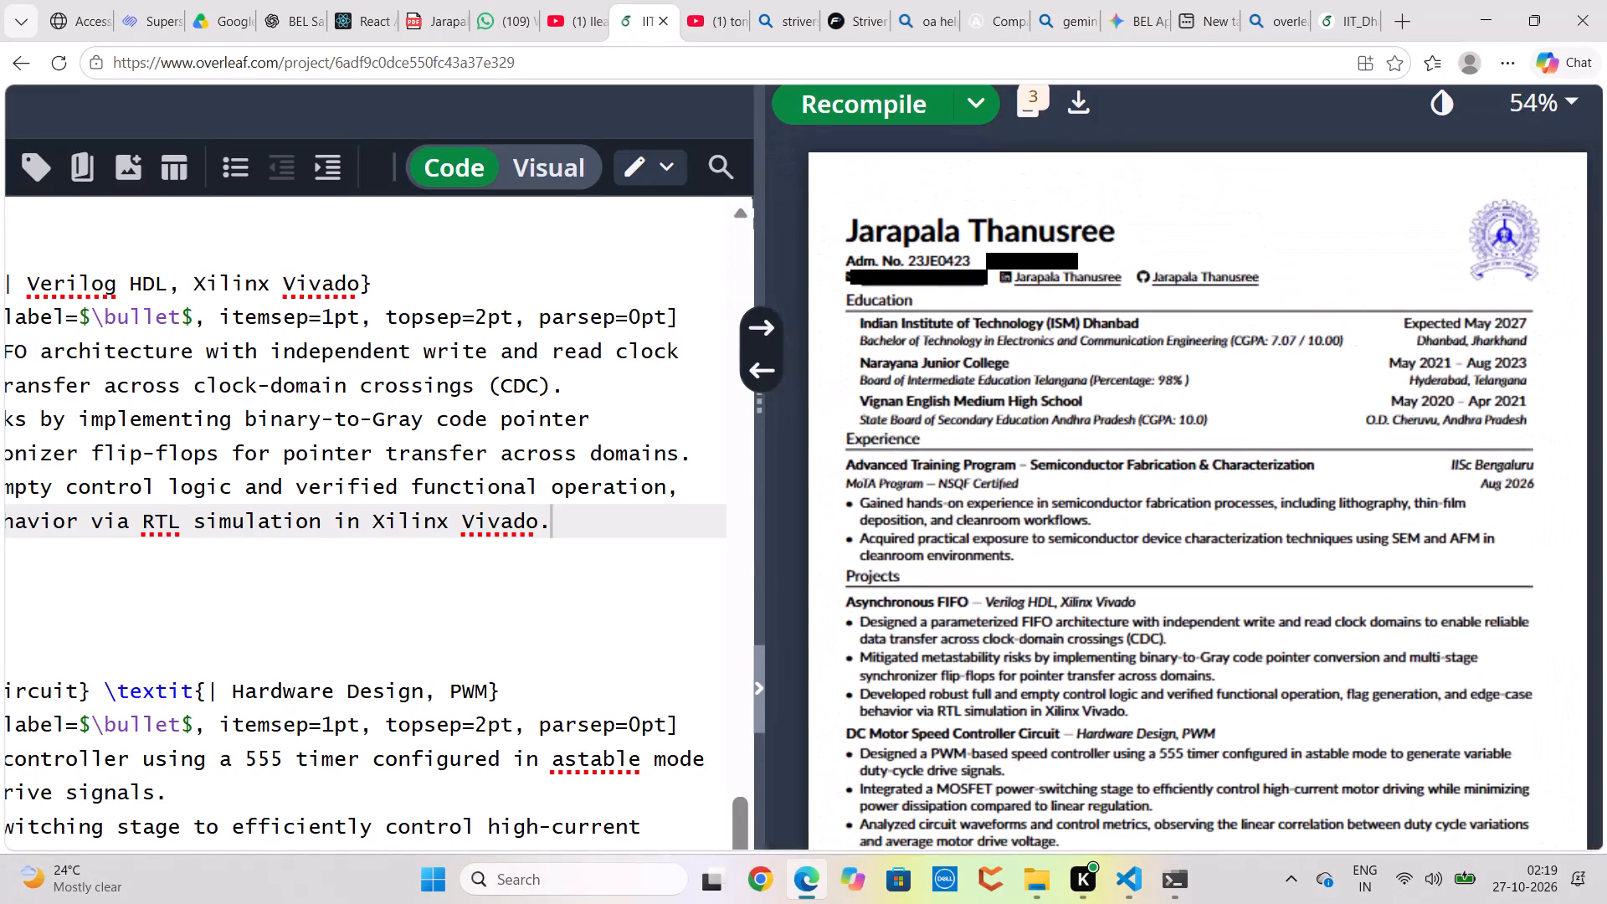
scroll(1095, 634, down, 4)
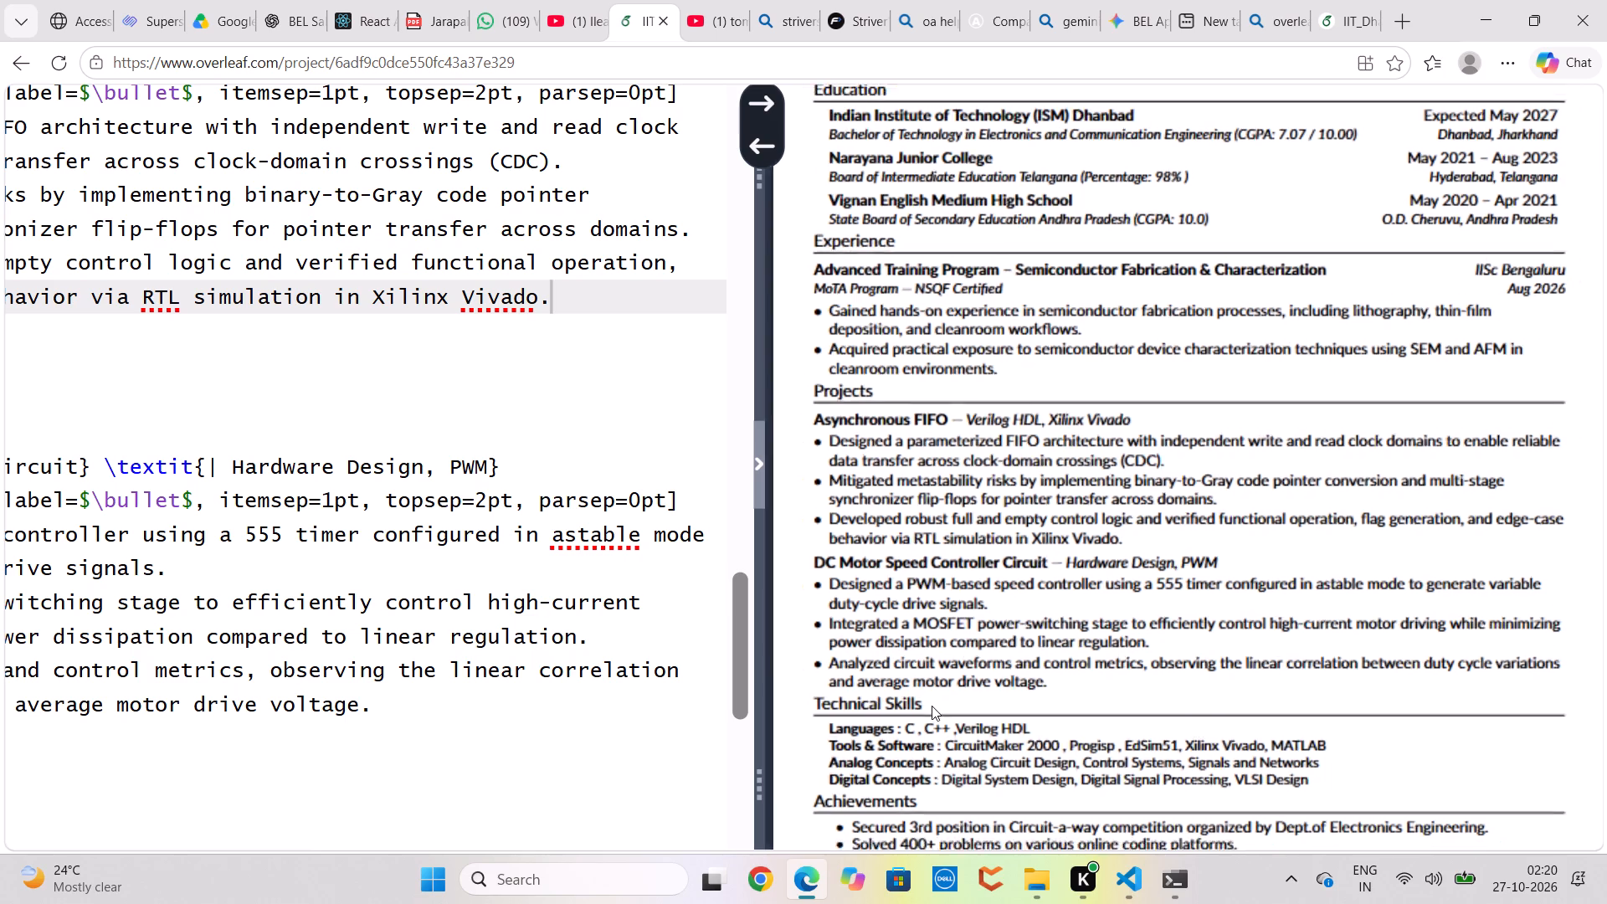
scroll(932, 706, up, 1)
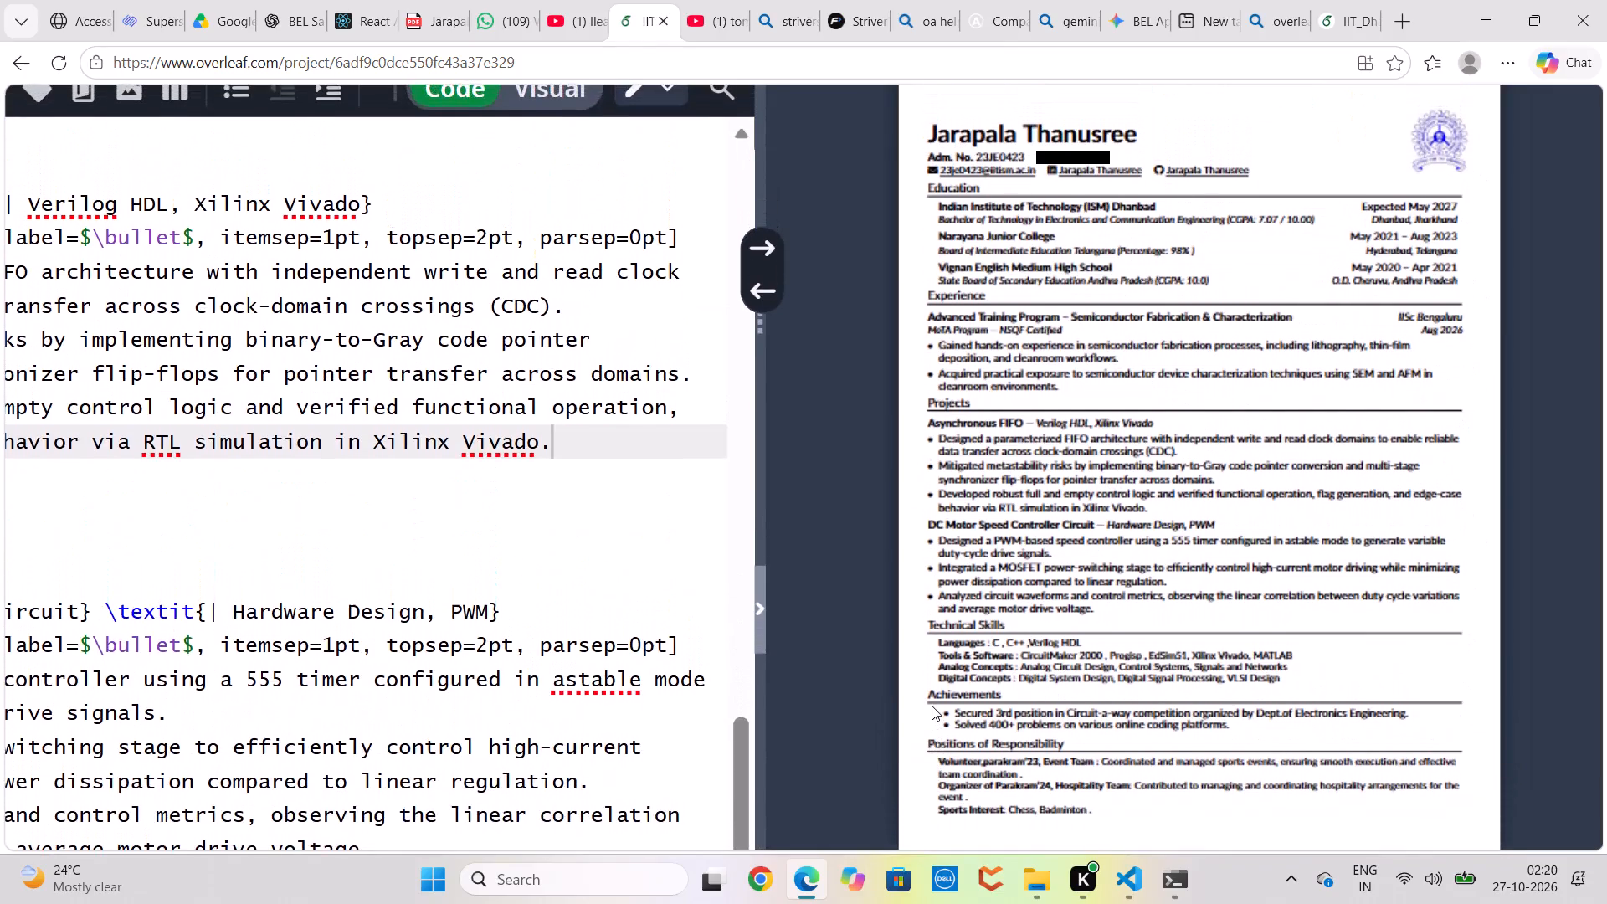
scroll(932, 706, up, 1)
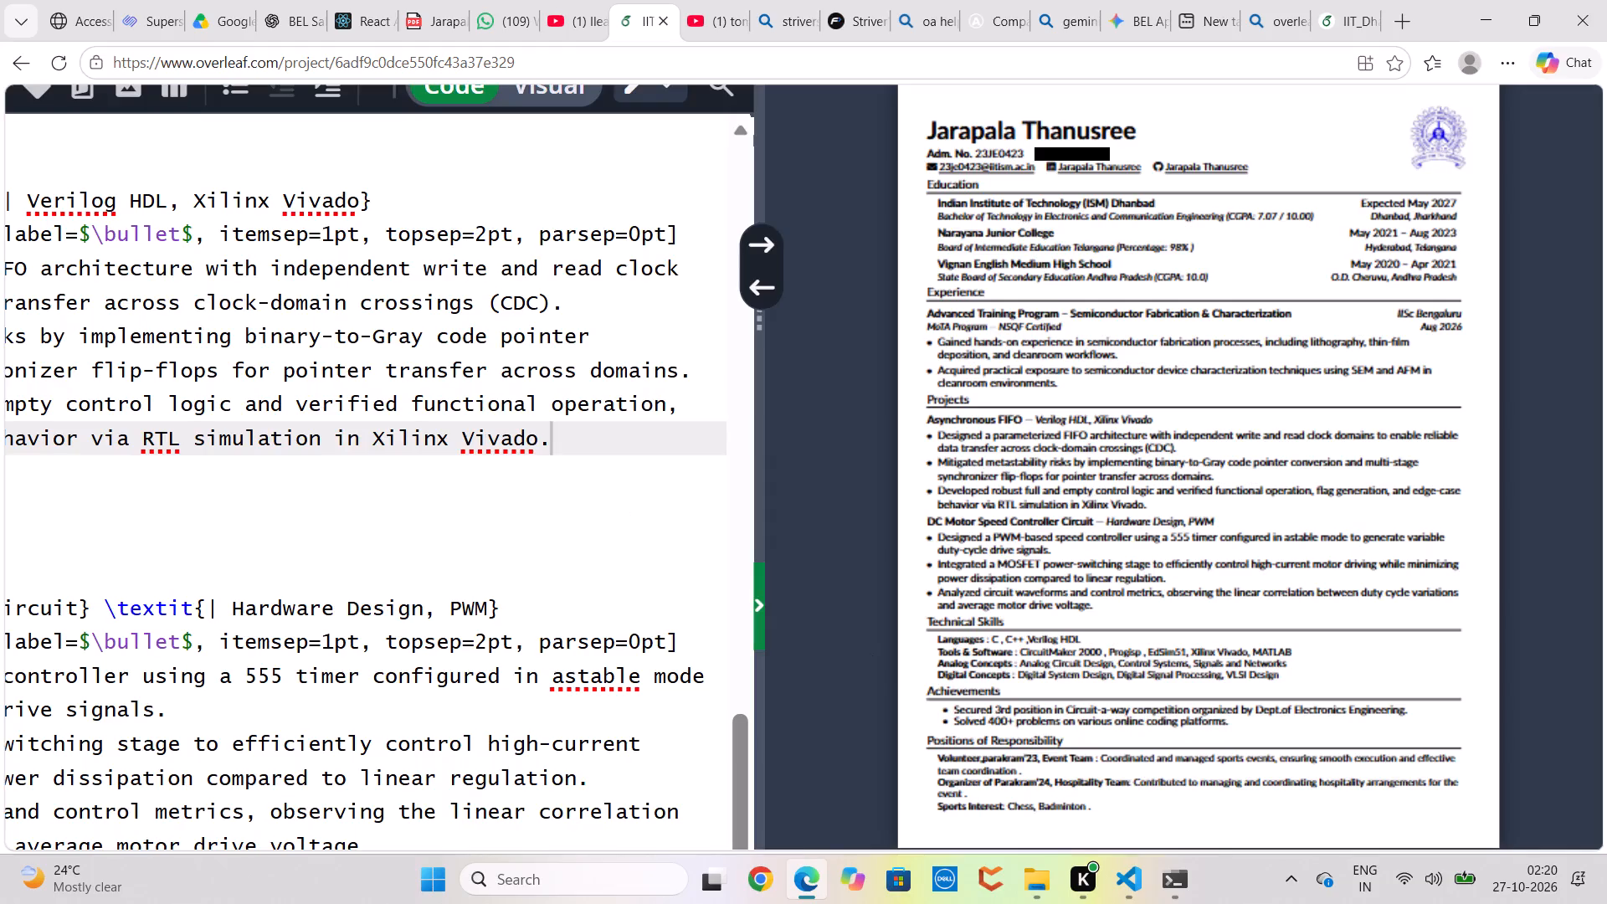
scroll(362, 534, up, 1)
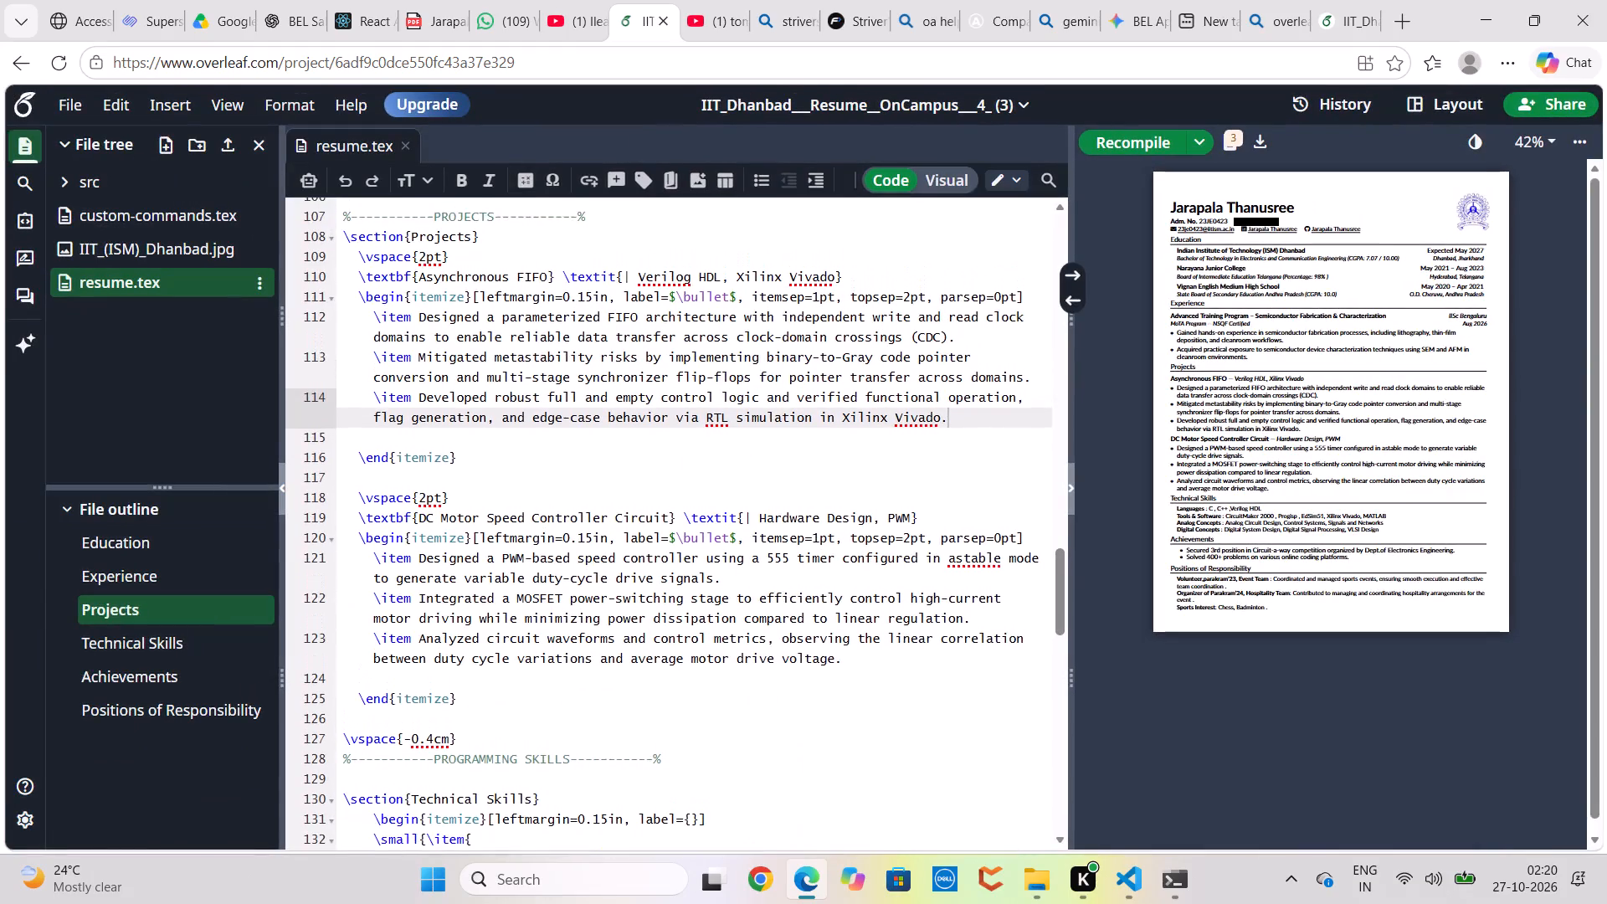
scroll(362, 534, up, 1)
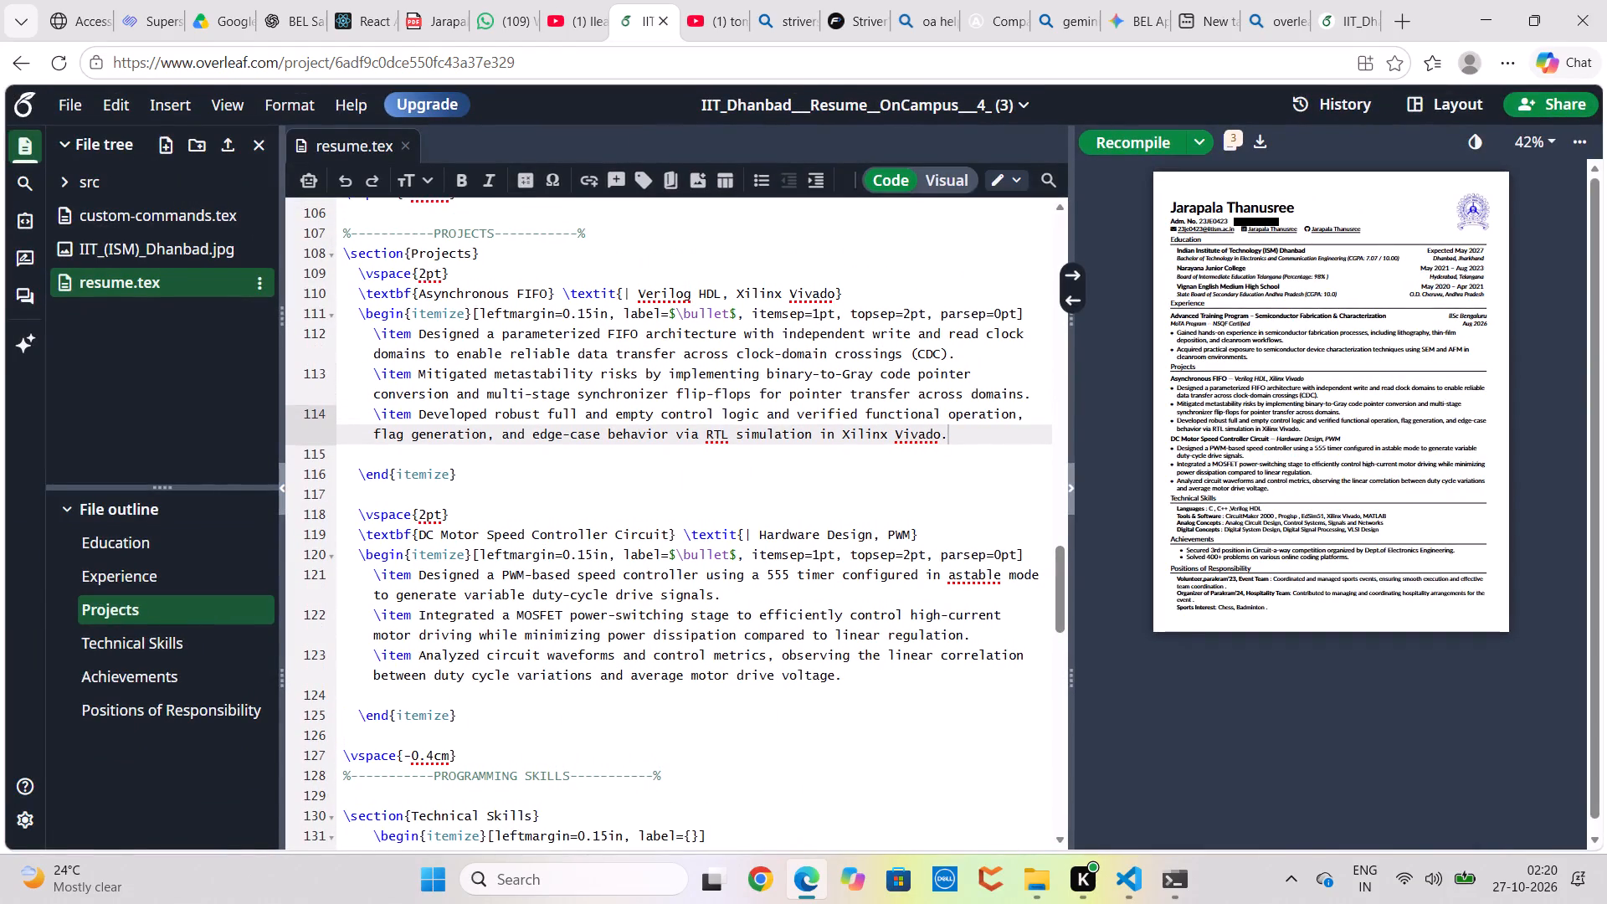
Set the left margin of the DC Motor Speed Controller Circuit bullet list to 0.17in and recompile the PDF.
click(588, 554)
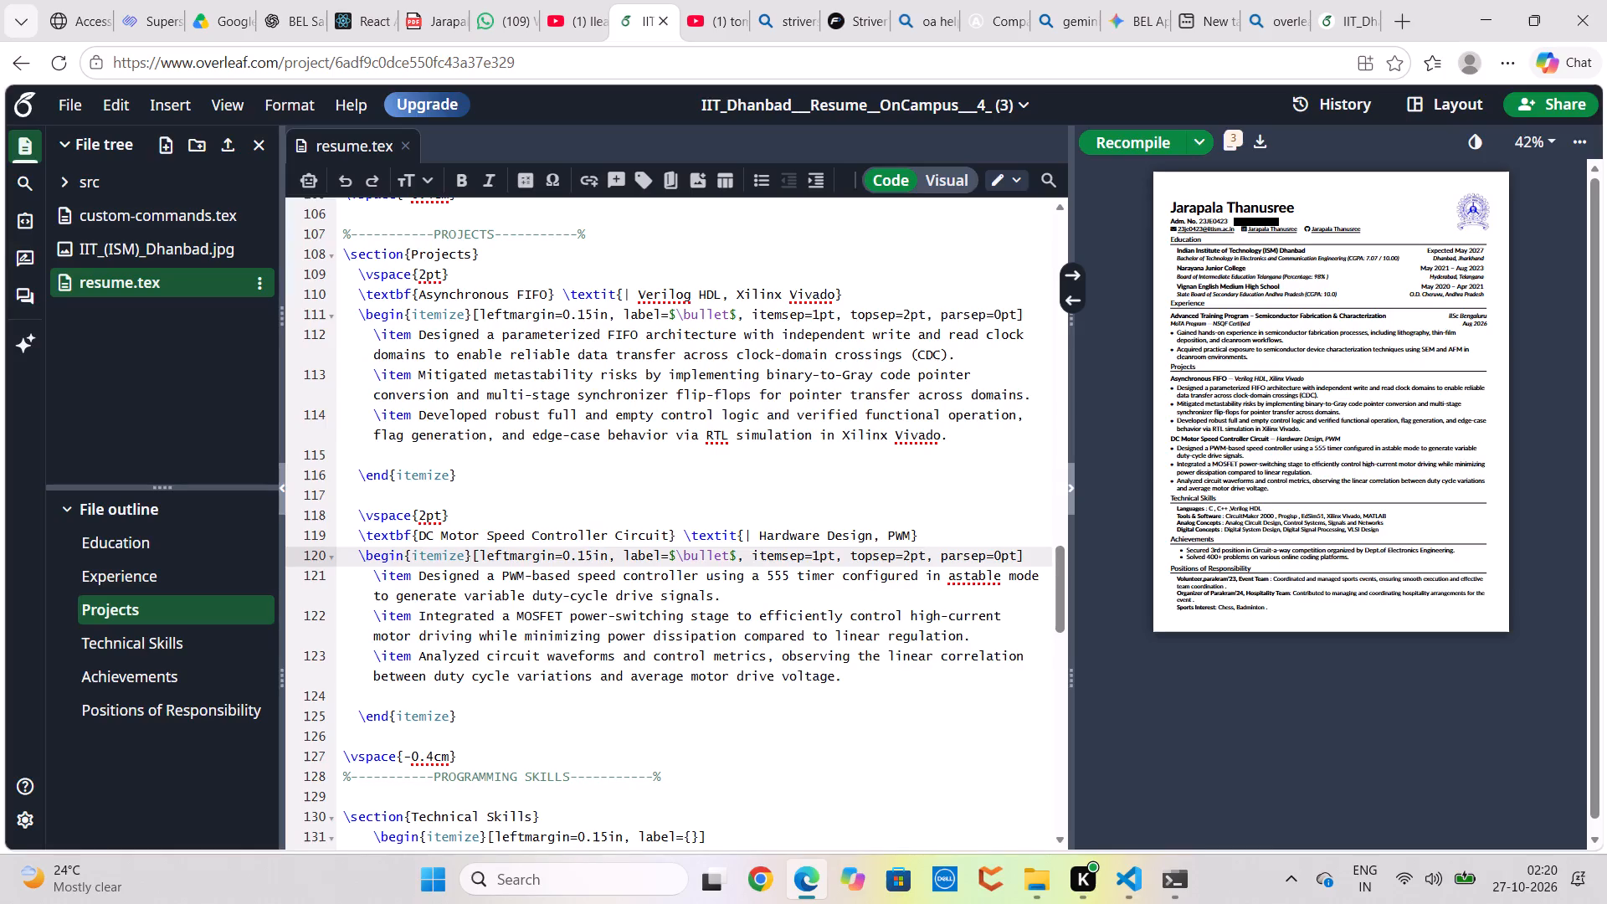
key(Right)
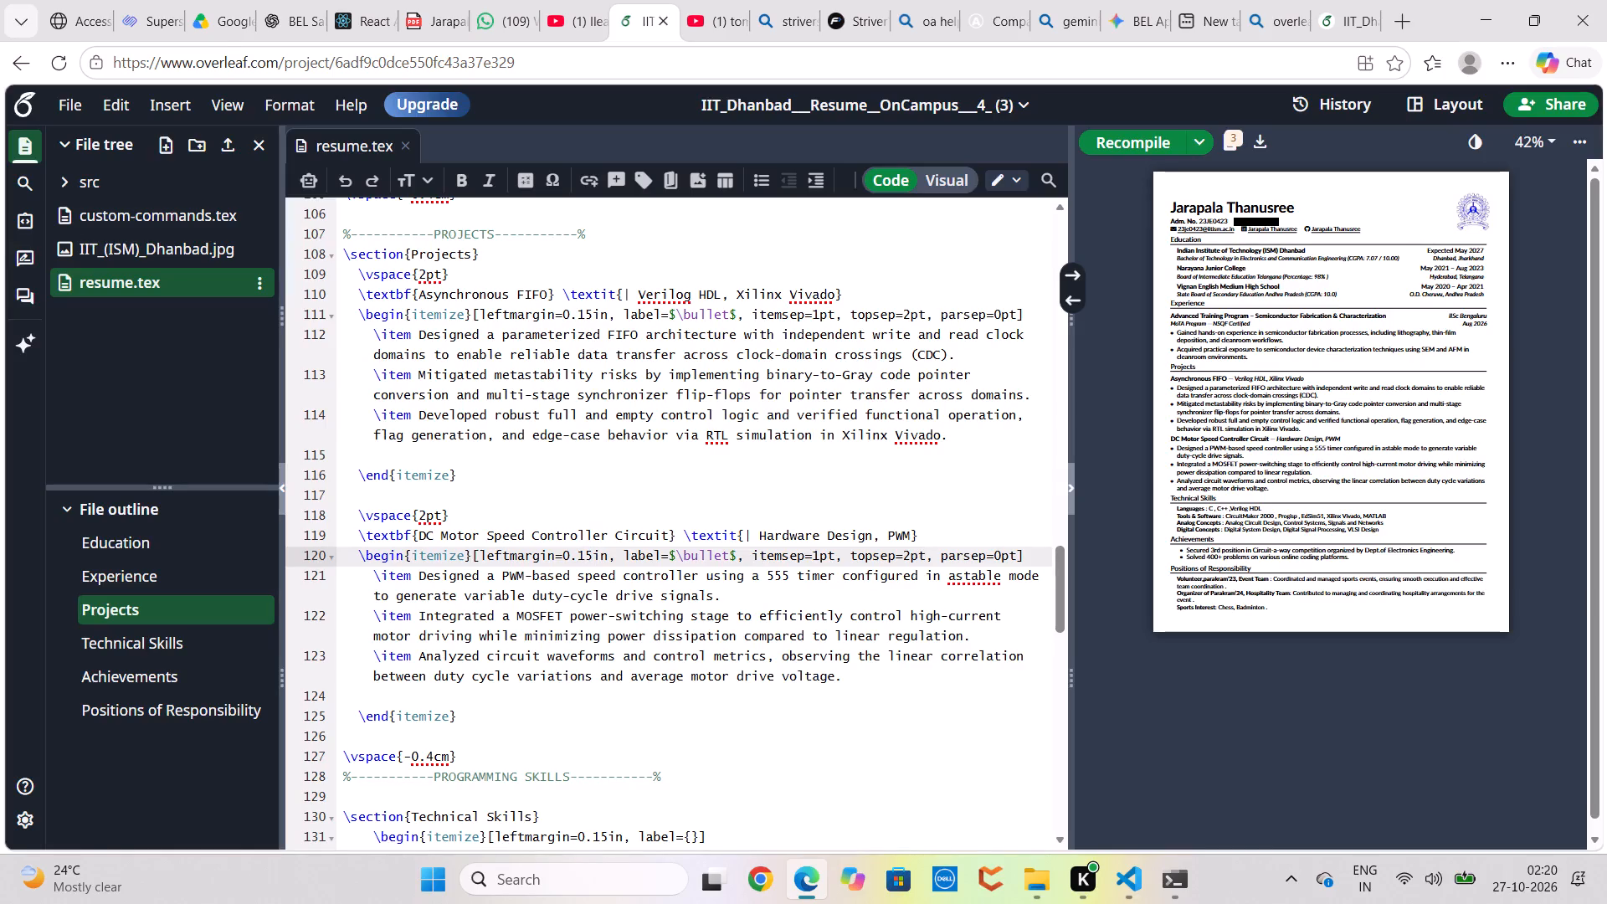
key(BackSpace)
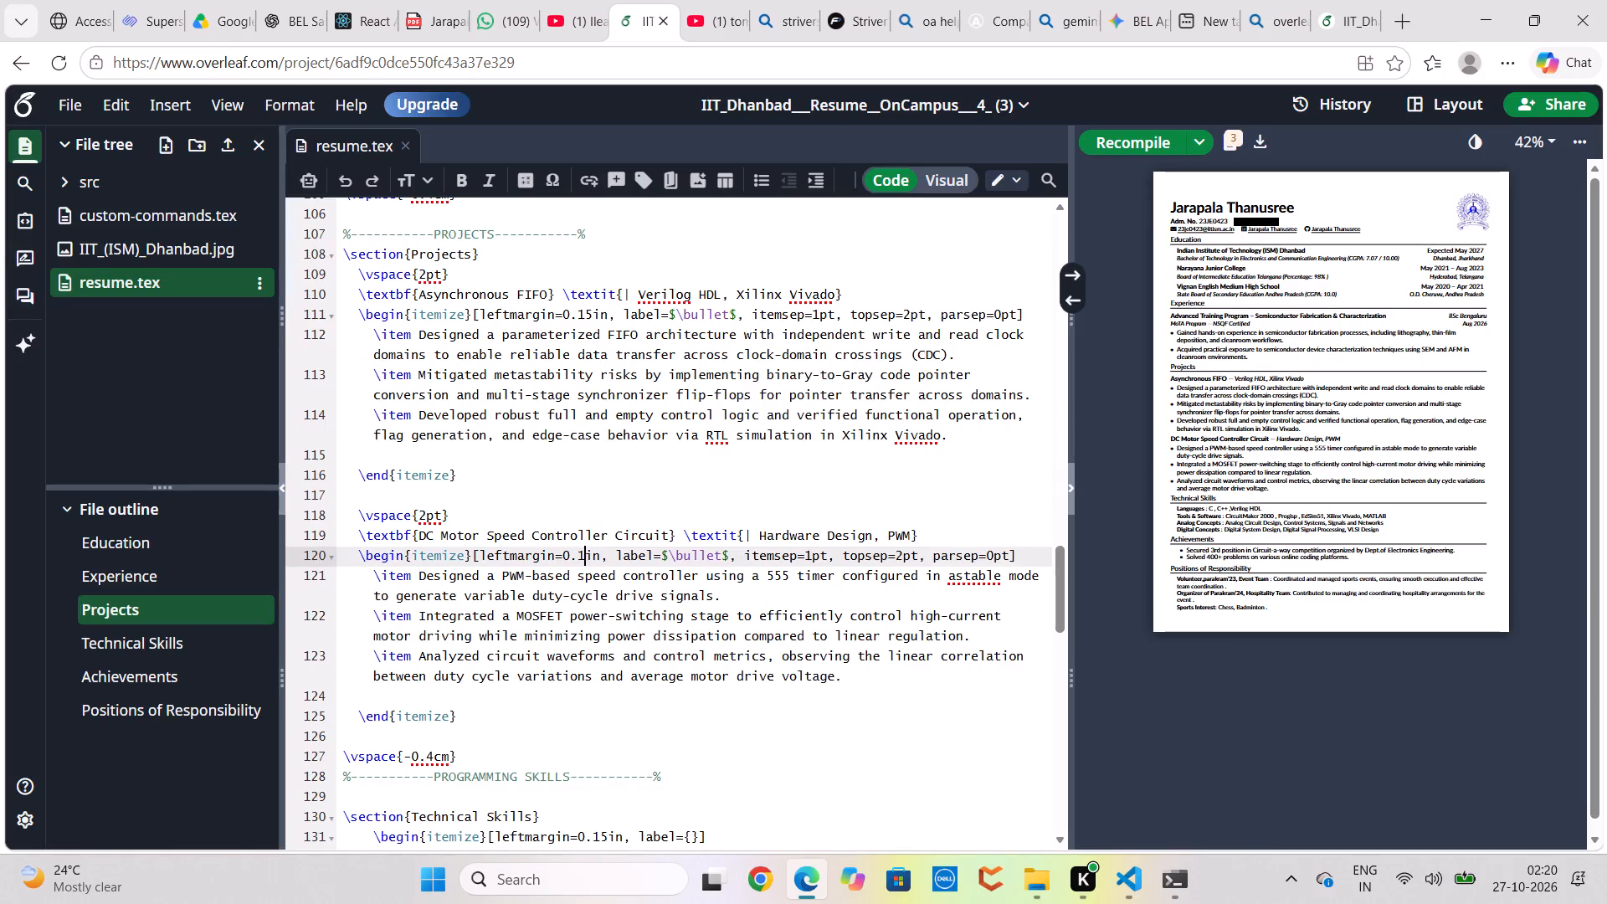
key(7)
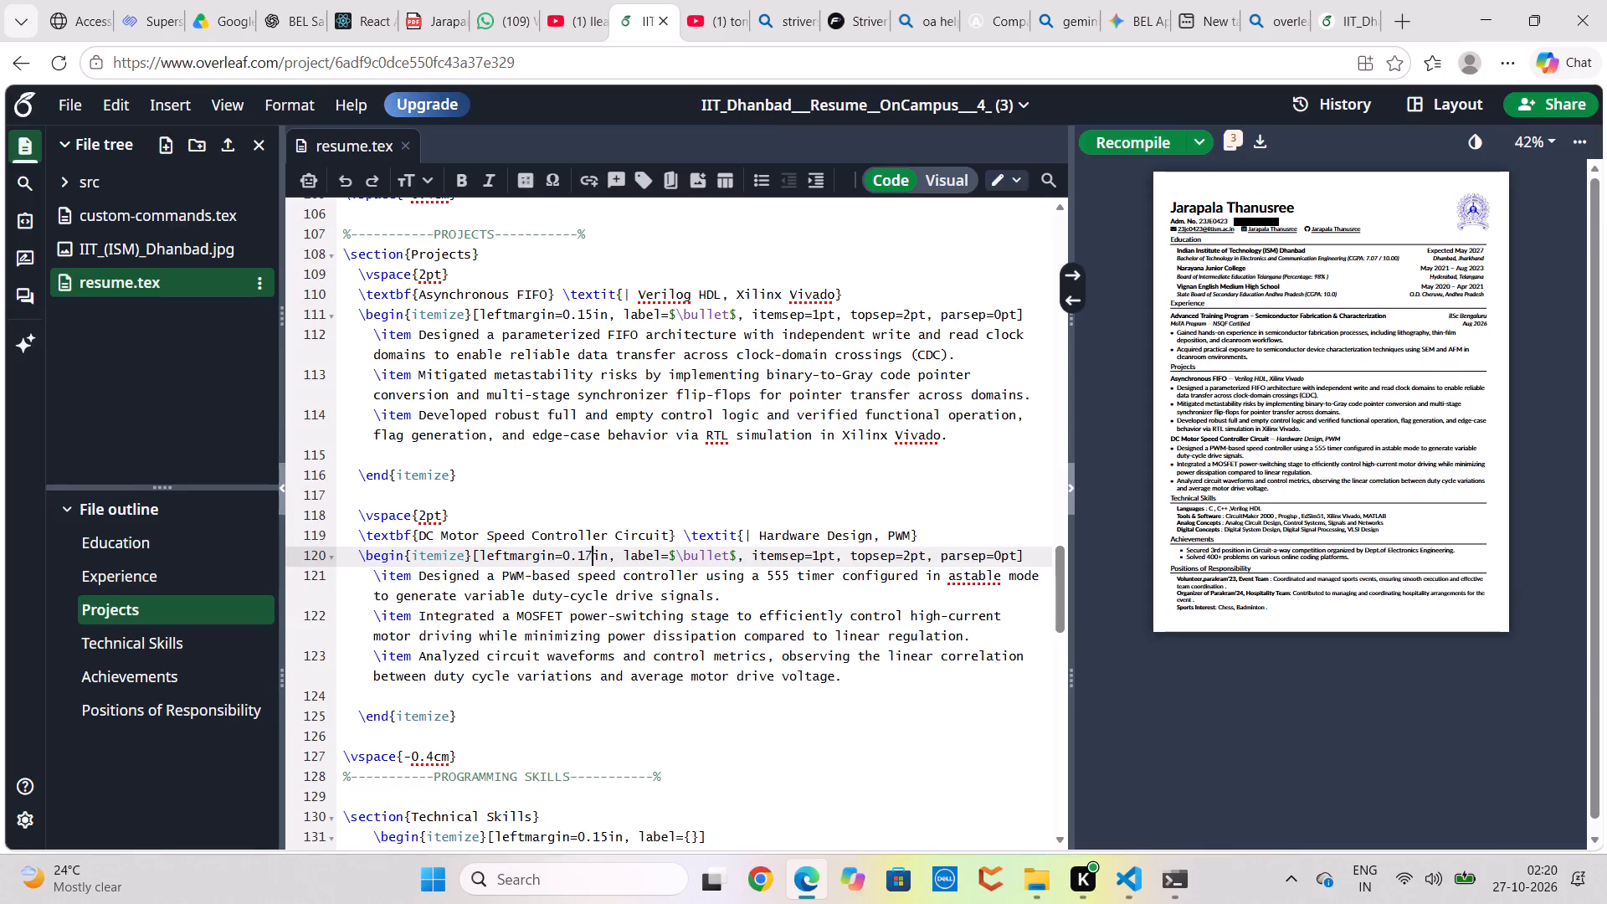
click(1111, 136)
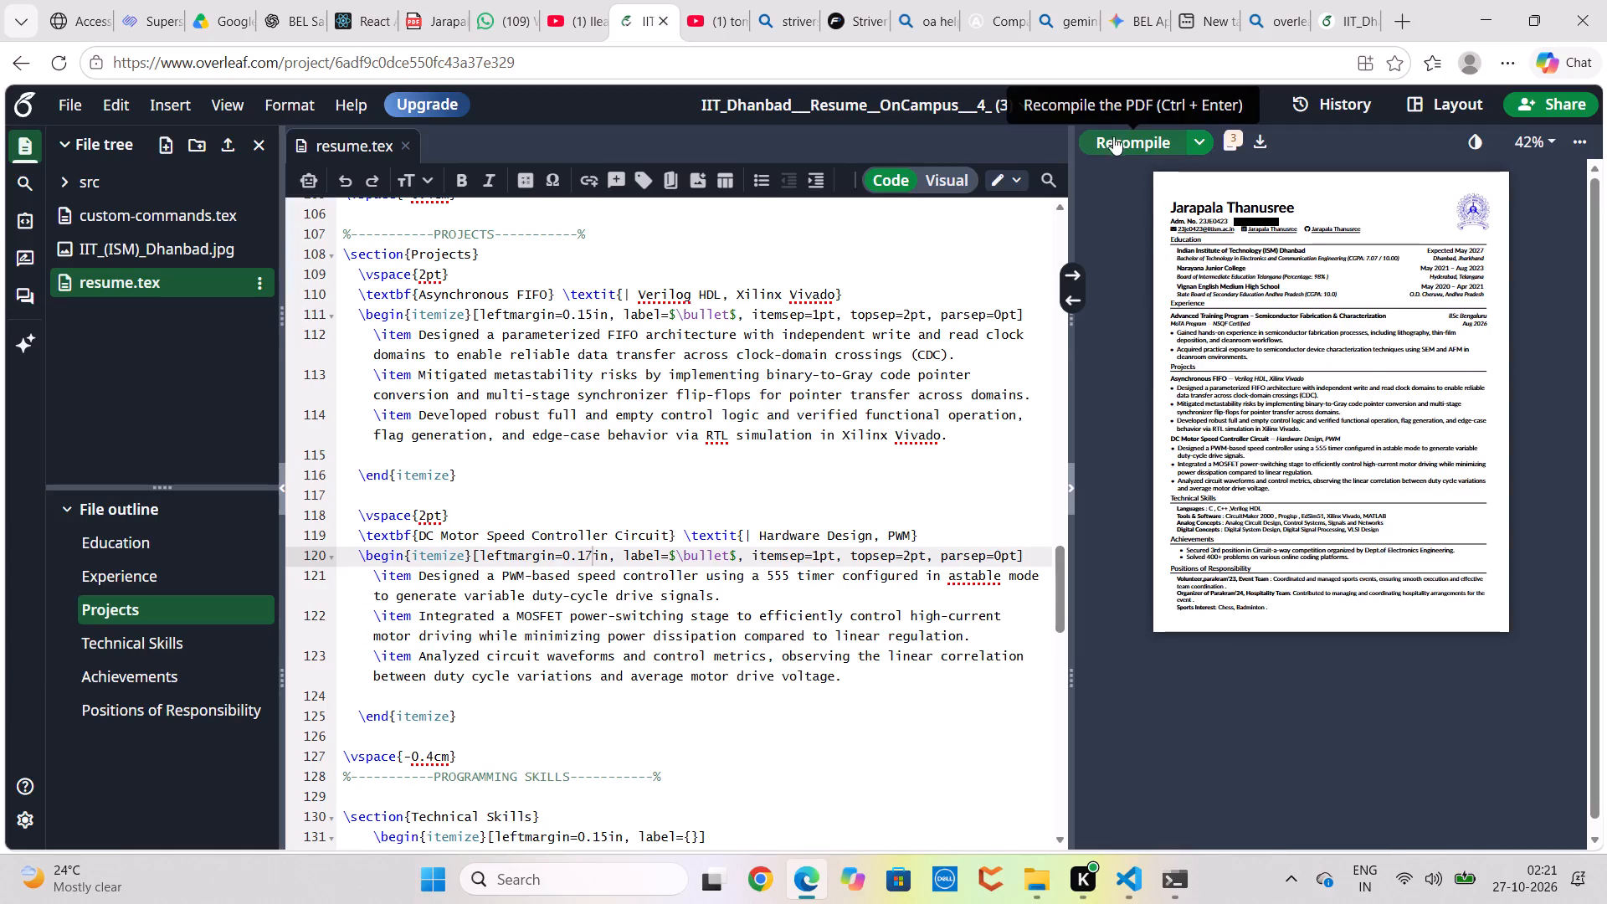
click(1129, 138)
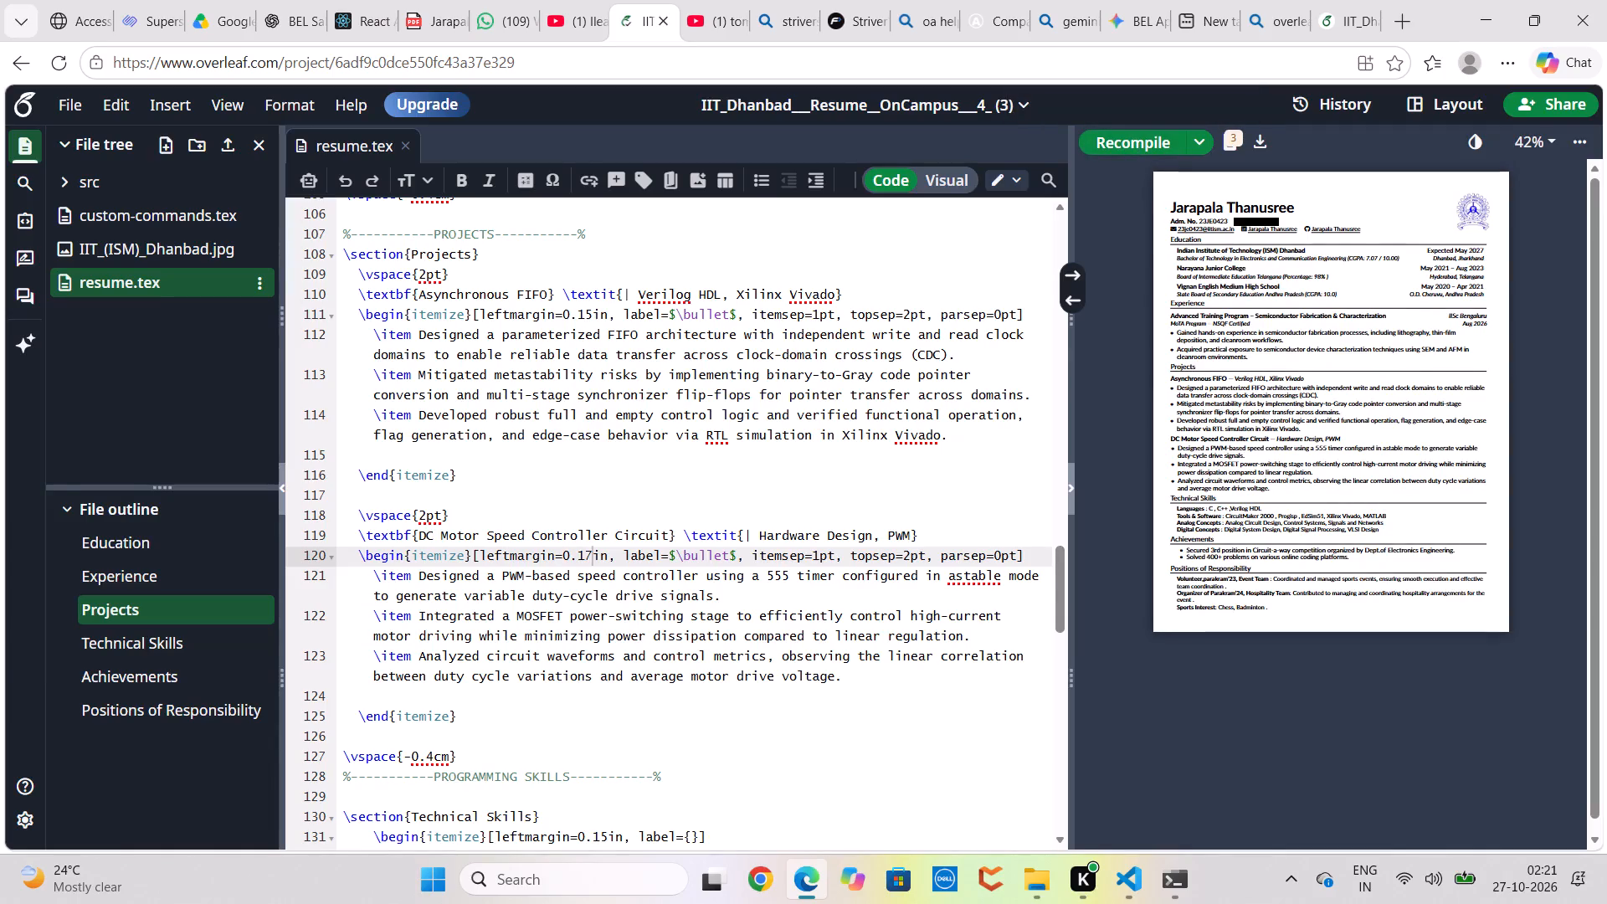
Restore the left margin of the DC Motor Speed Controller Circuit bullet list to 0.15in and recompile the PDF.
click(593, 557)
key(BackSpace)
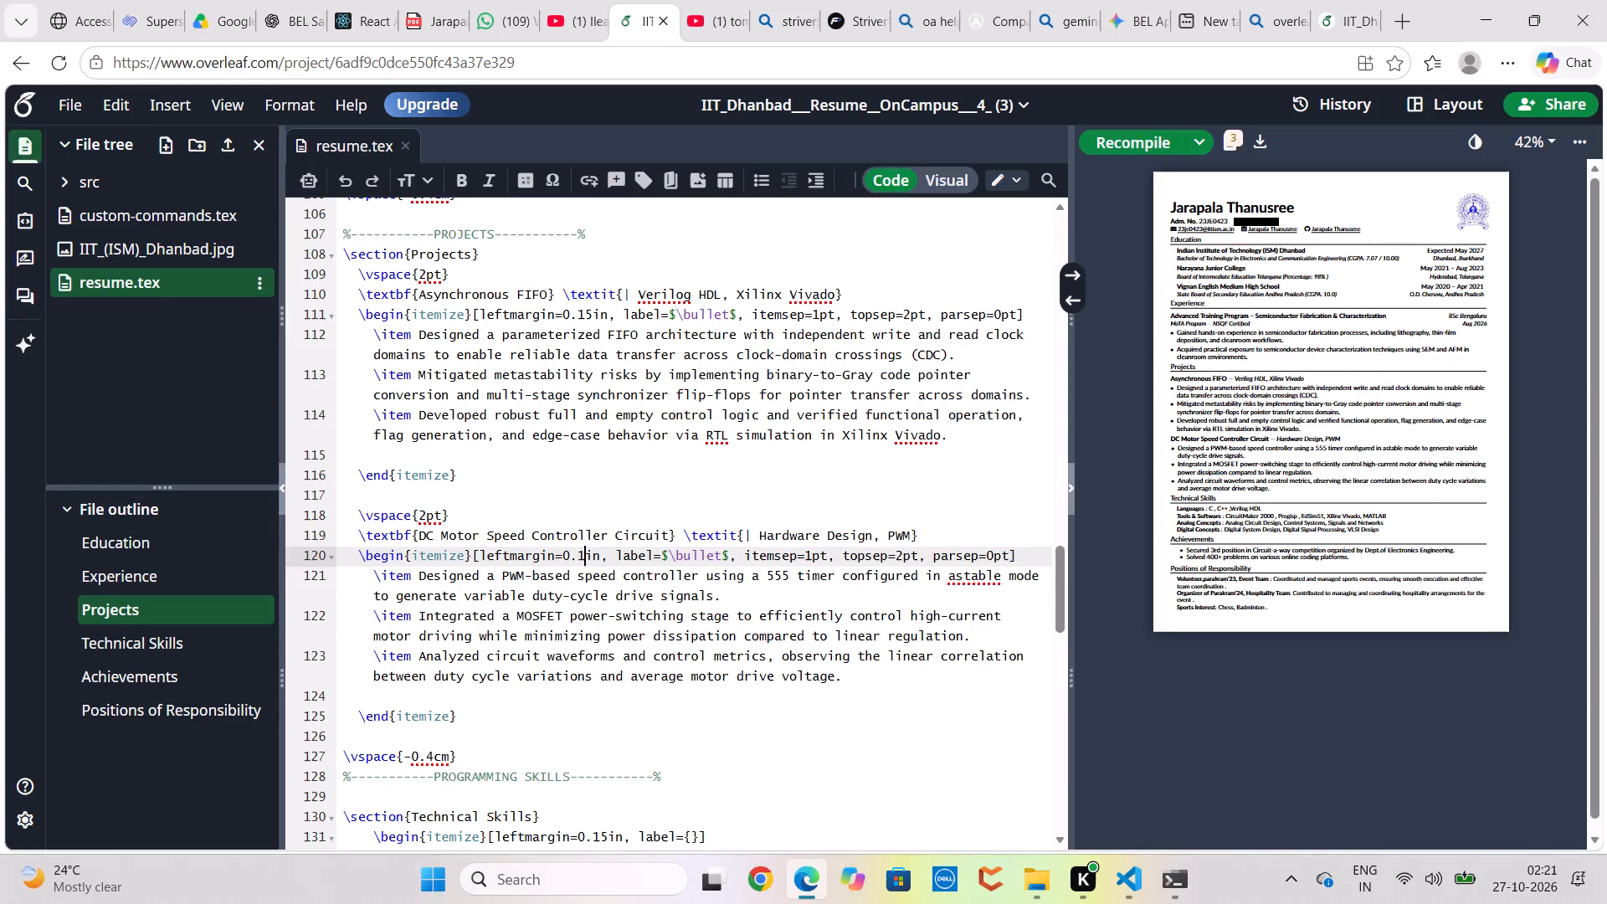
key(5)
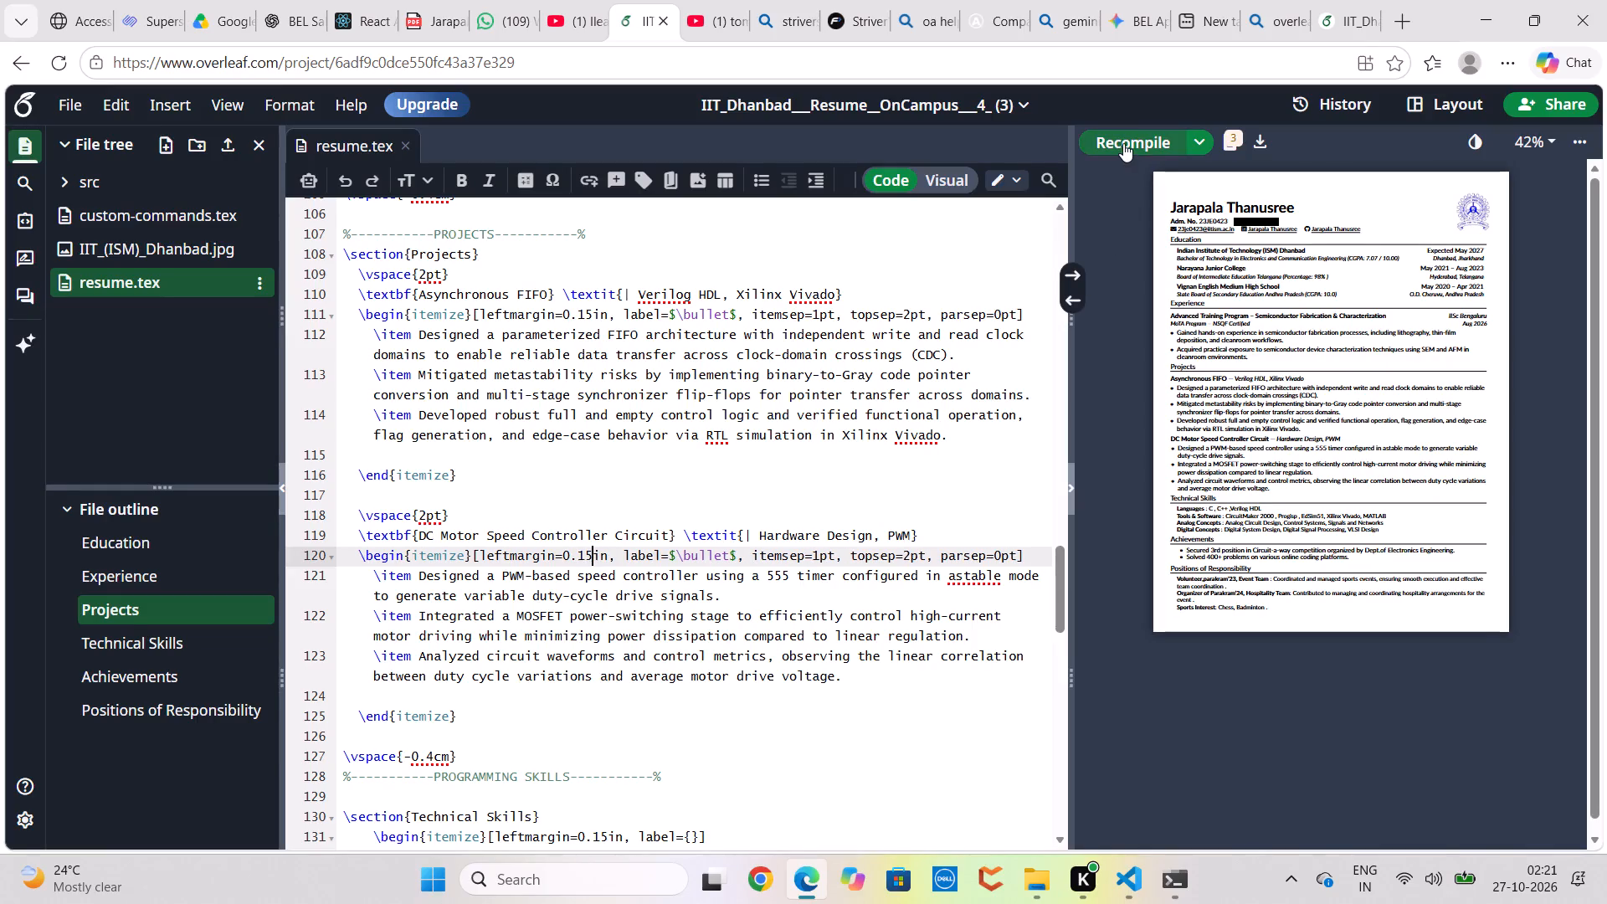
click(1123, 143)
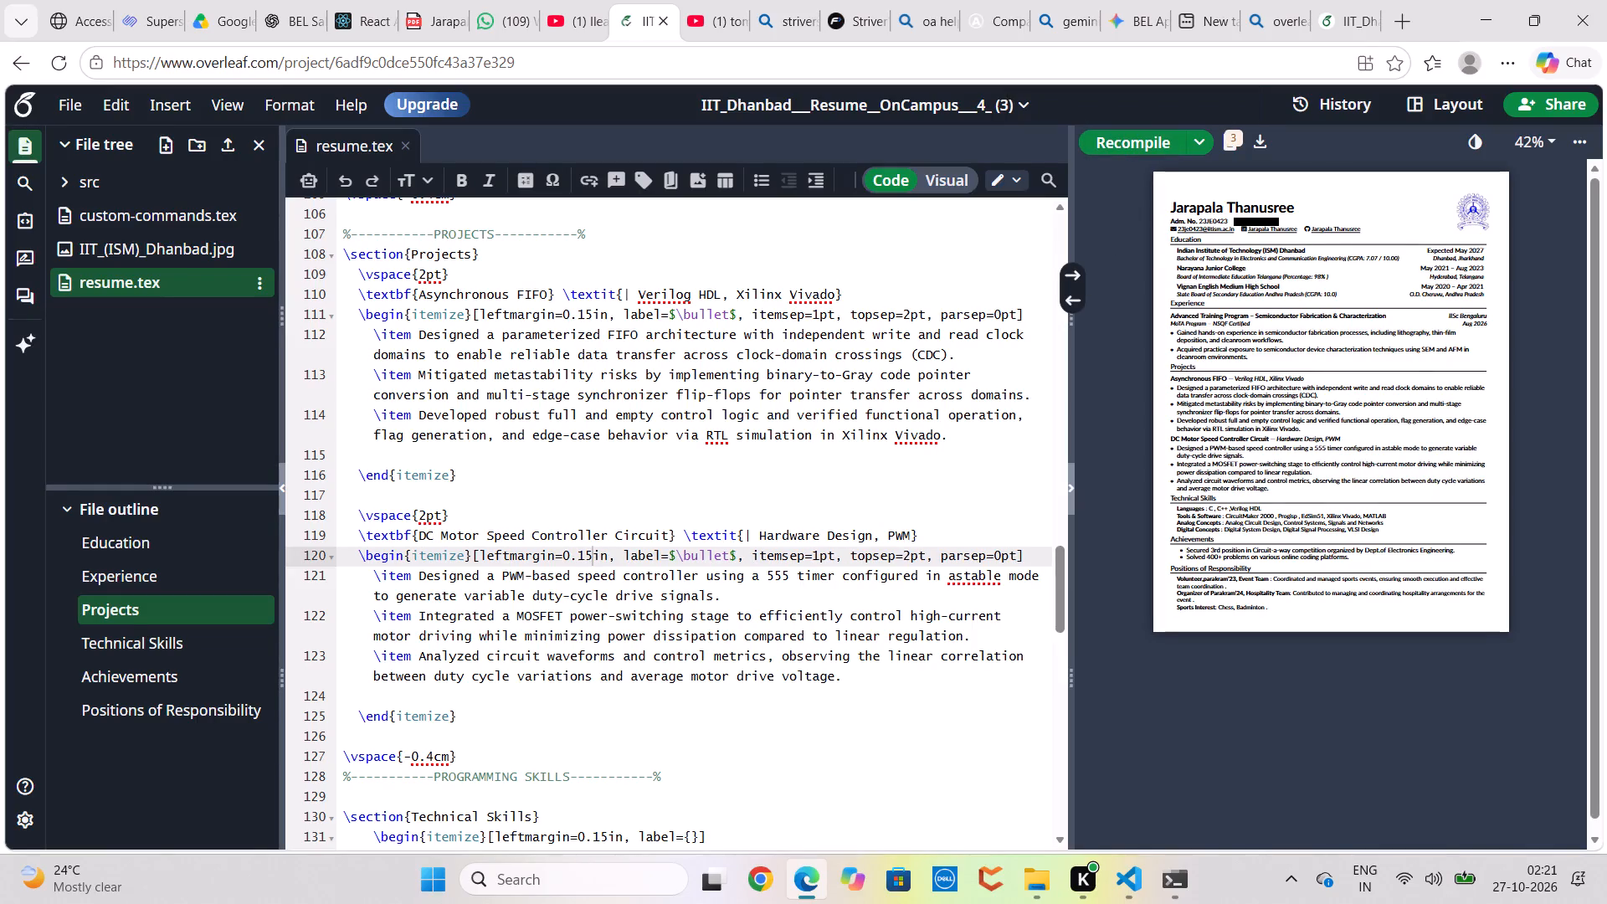
Examine the recompiled resume at a larger preview size and review the source code from Projects back up to Experience.
scroll(1230, 478, down, 1)
scroll(1230, 478, up, 1)
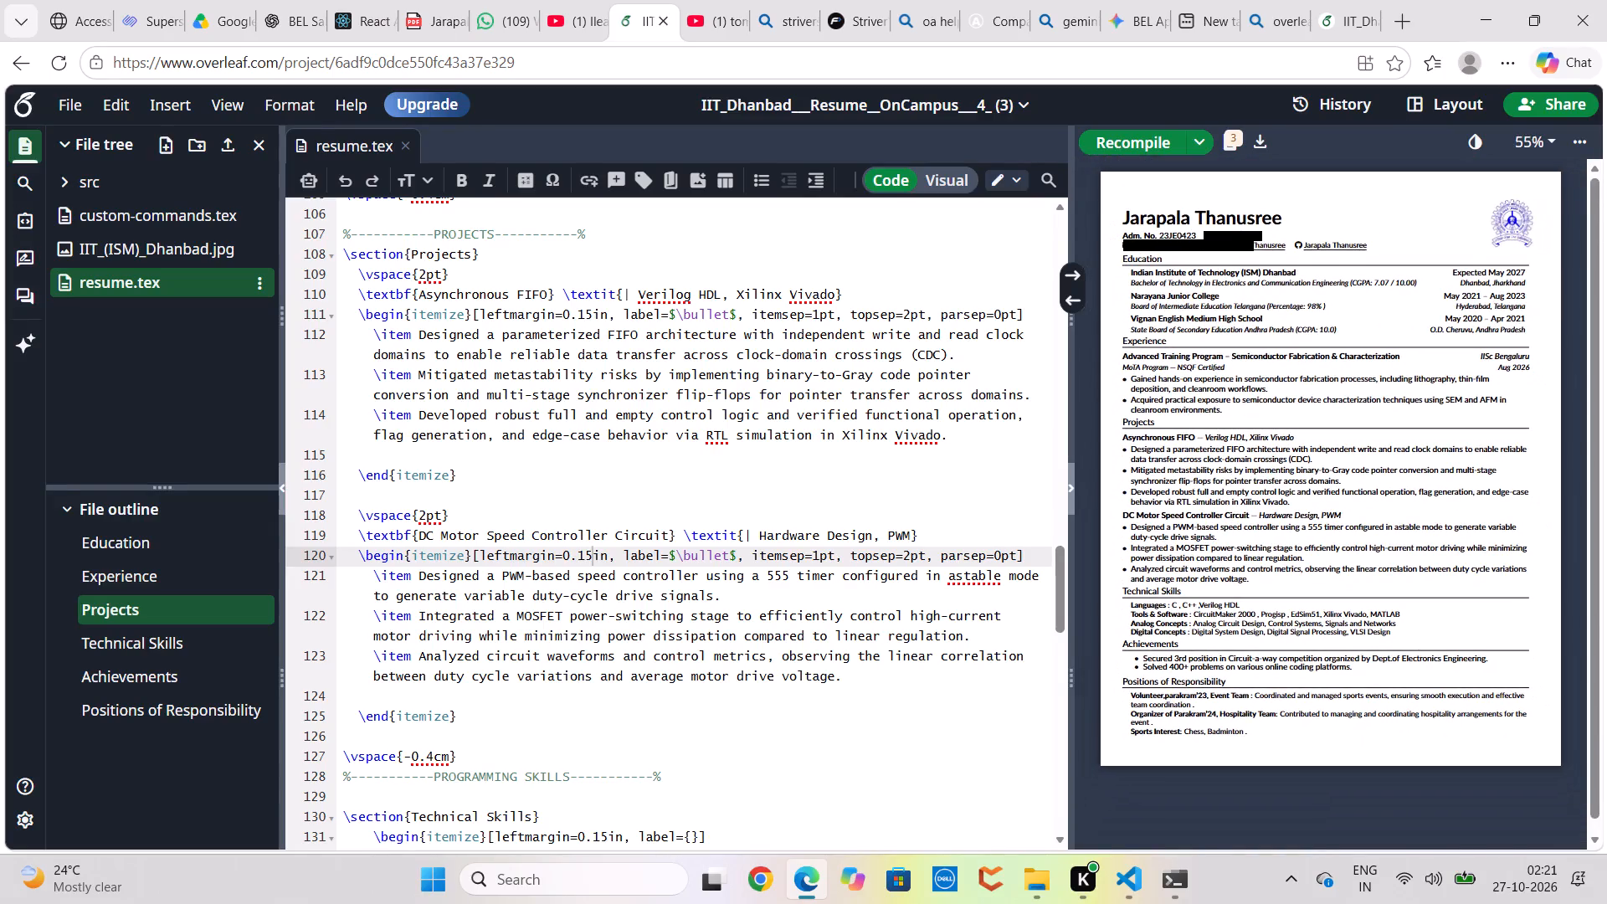
scroll(912, 541, up, 1)
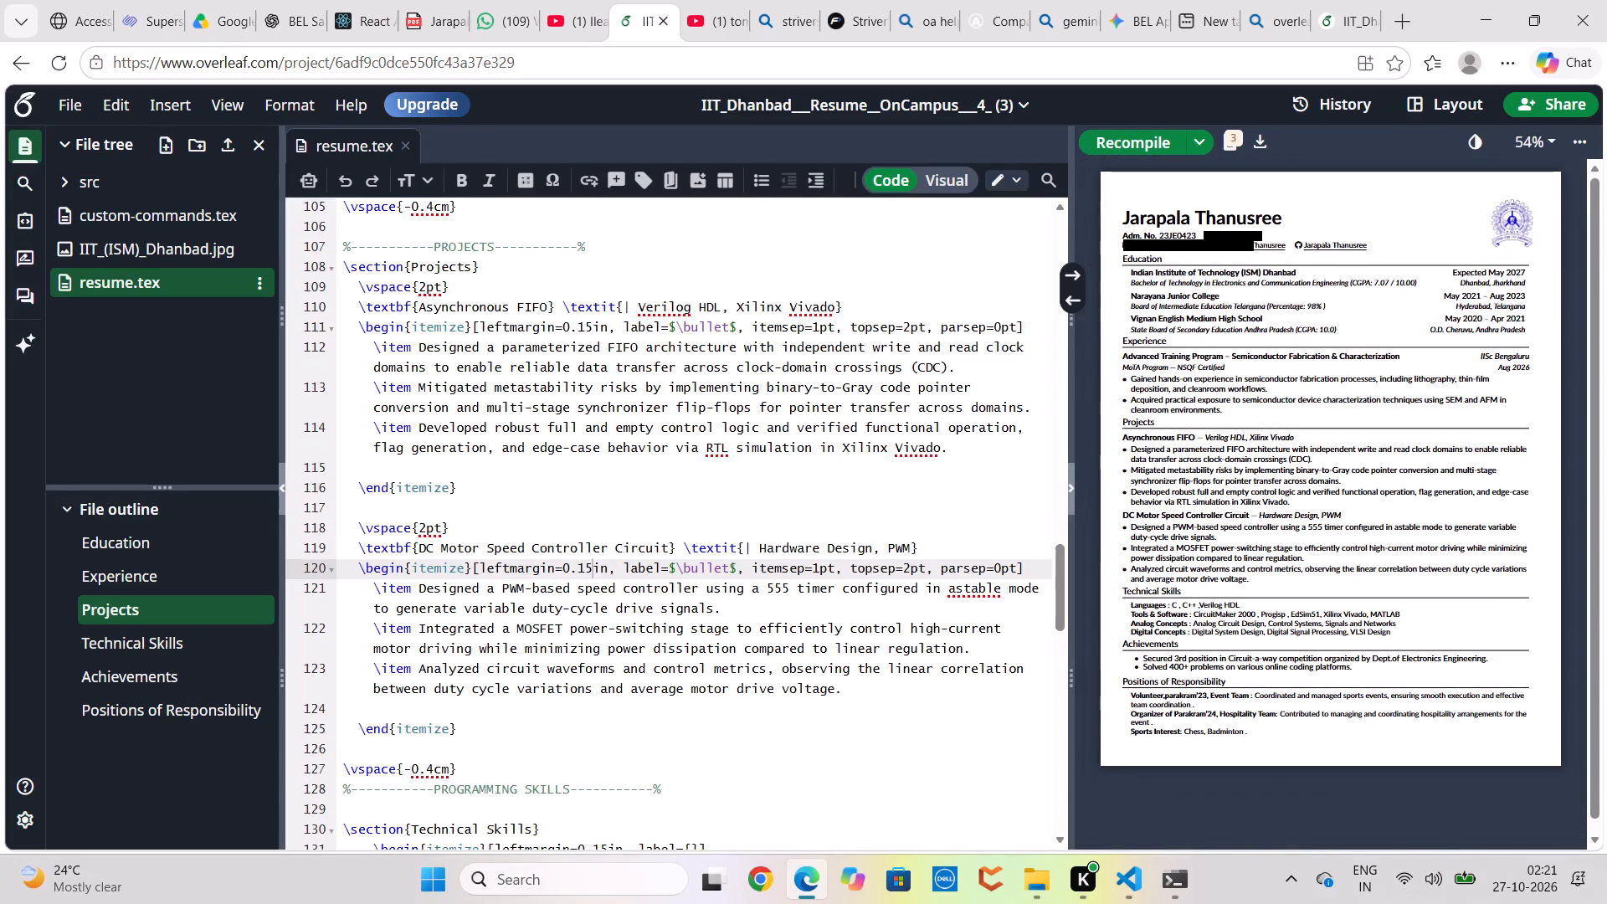
scroll(912, 541, up, 3)
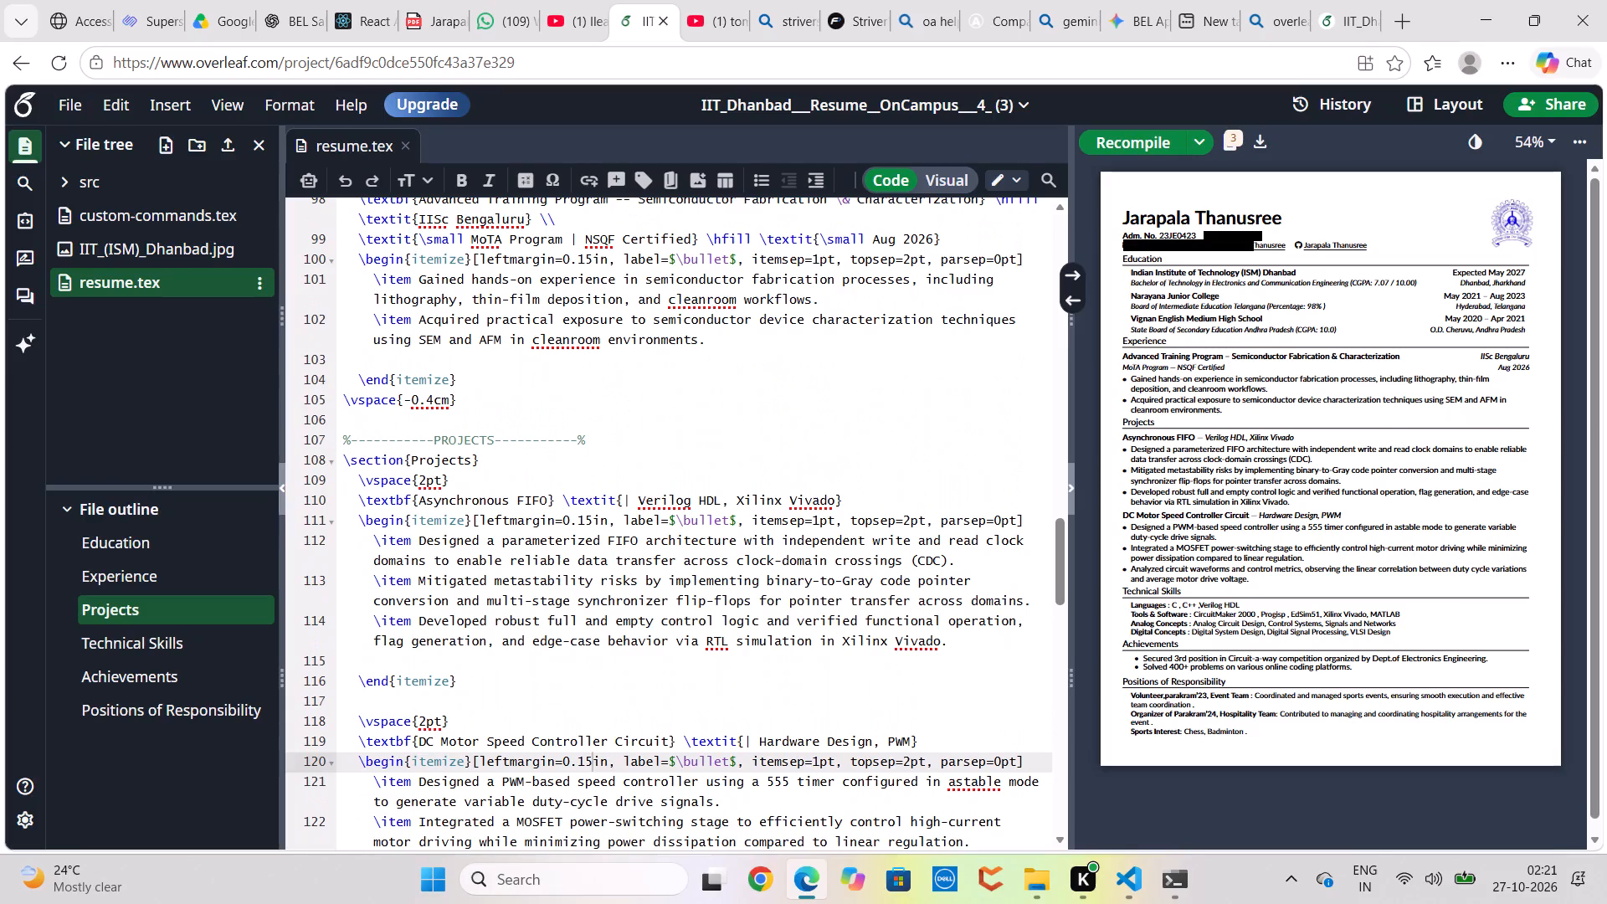
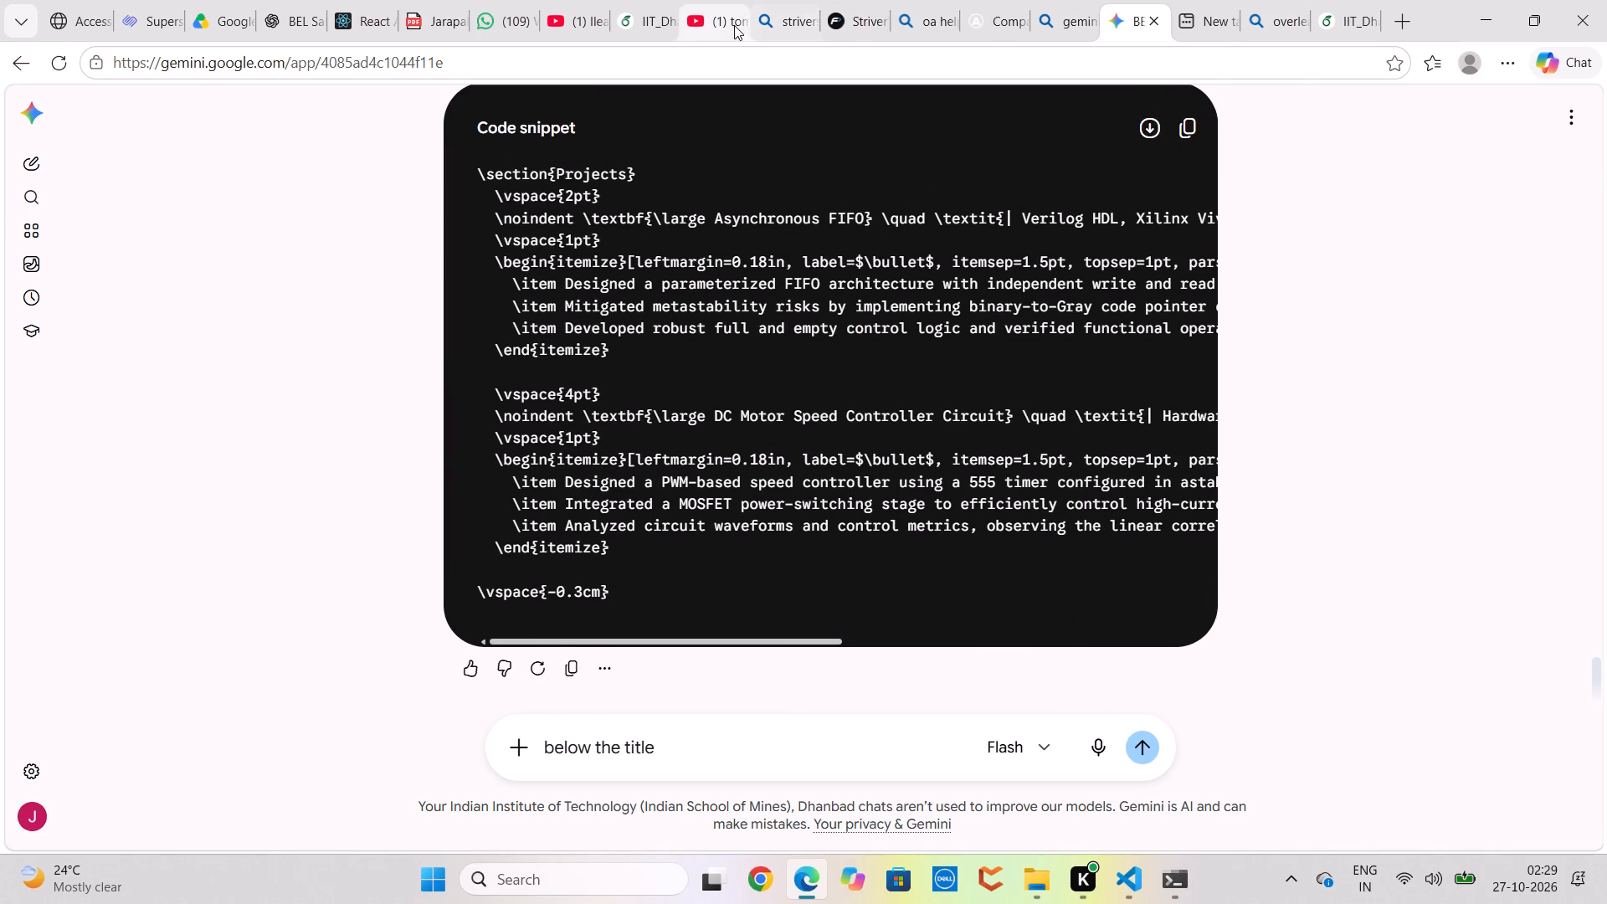
click(628, 9)
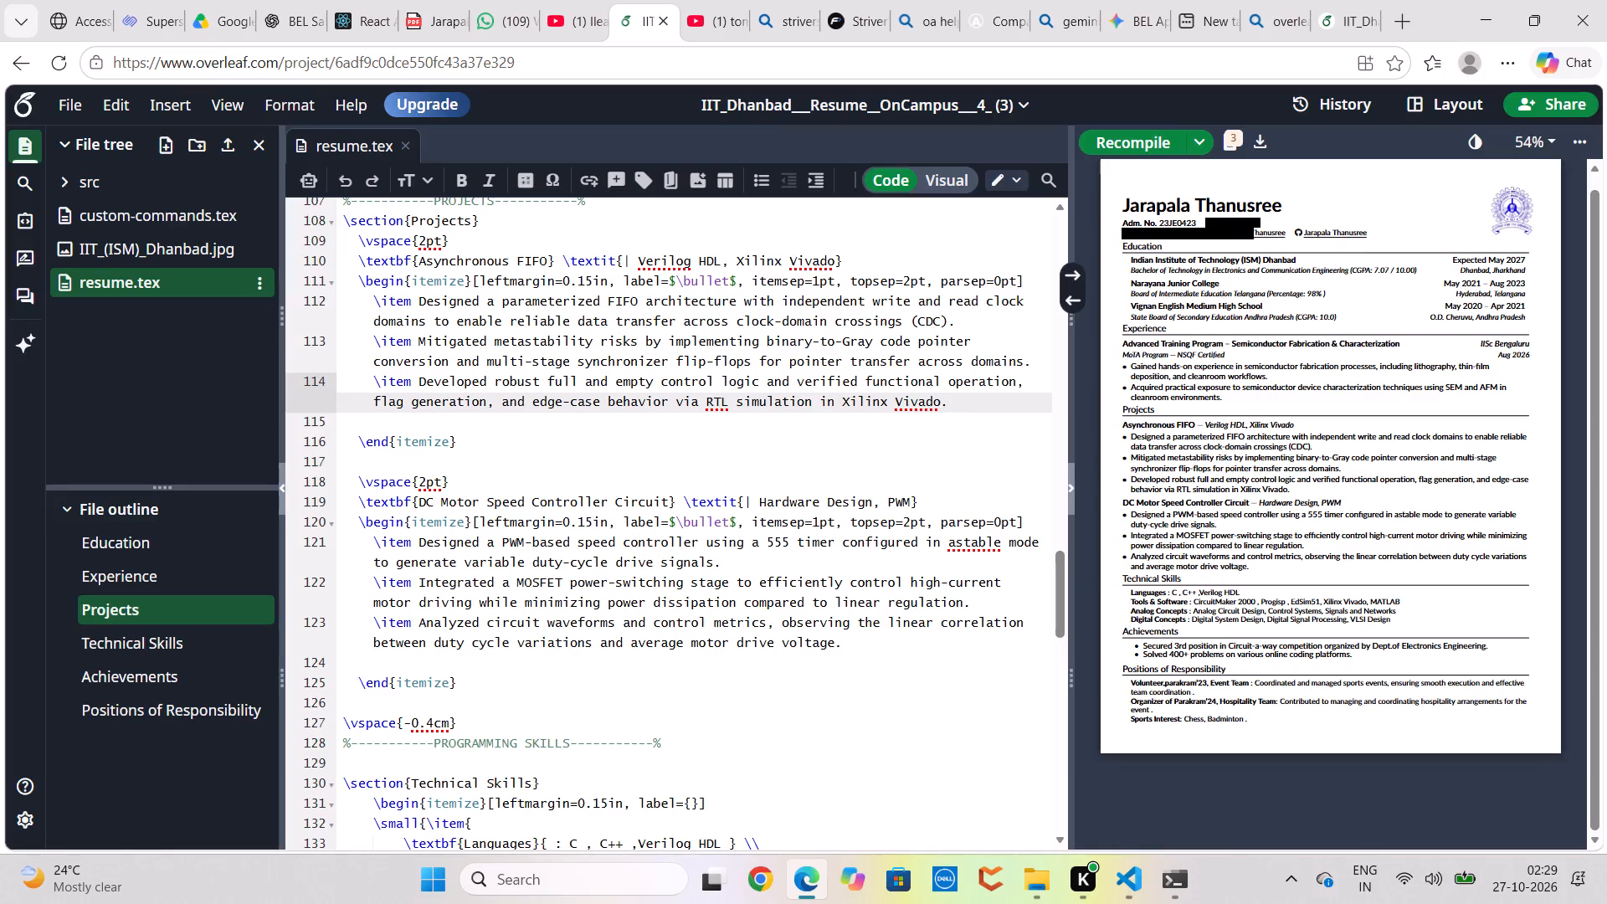
scroll(730, 425, down, 2)
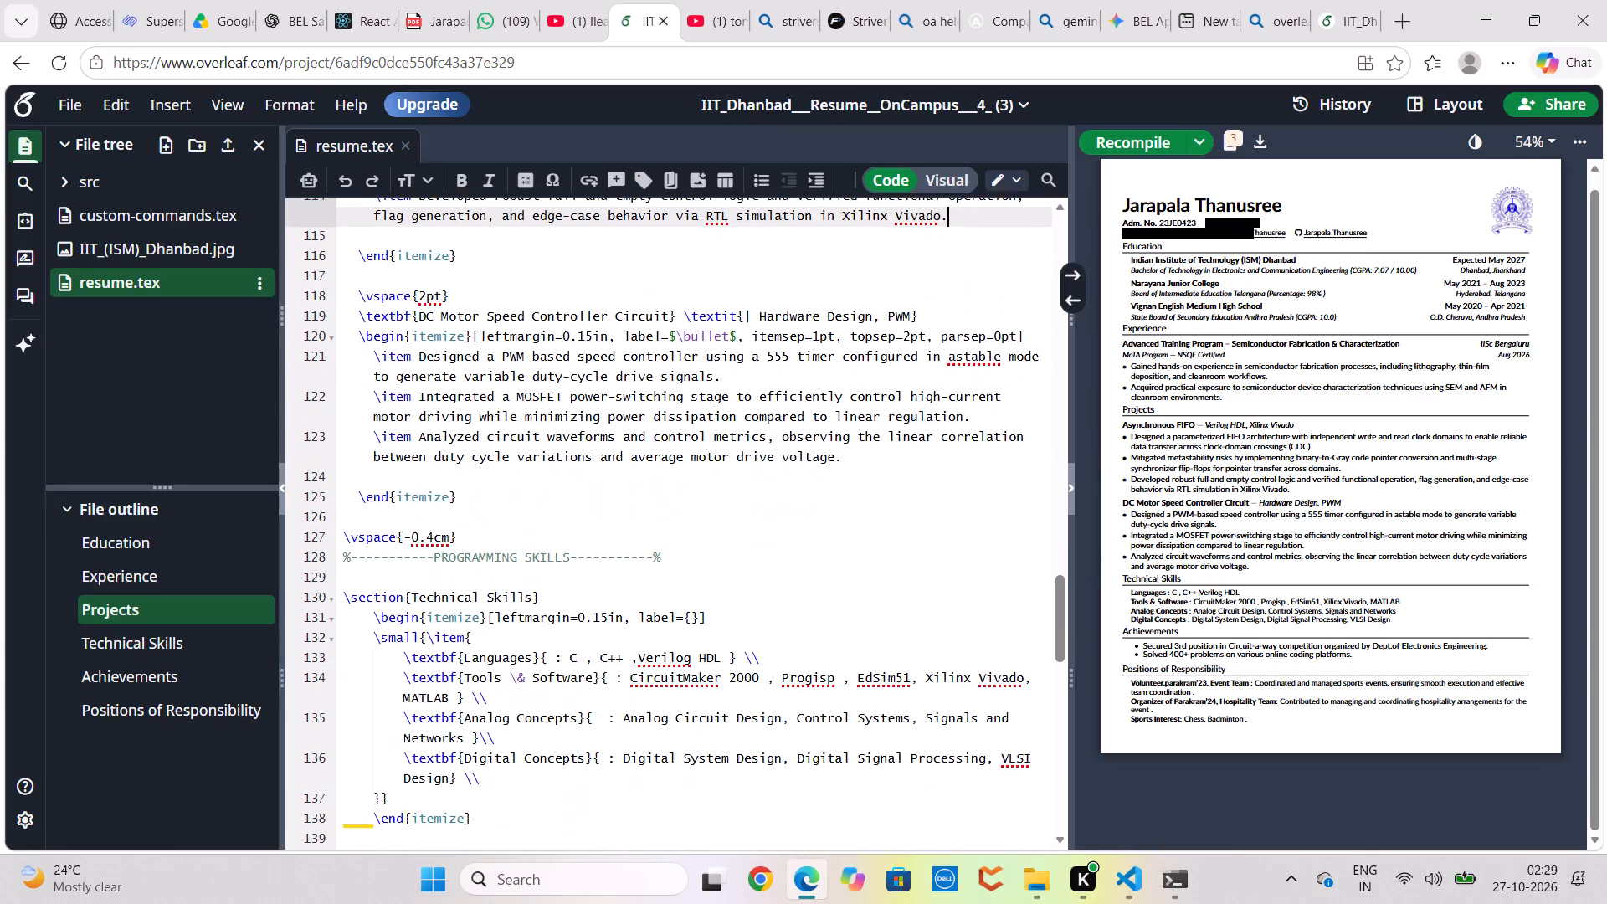
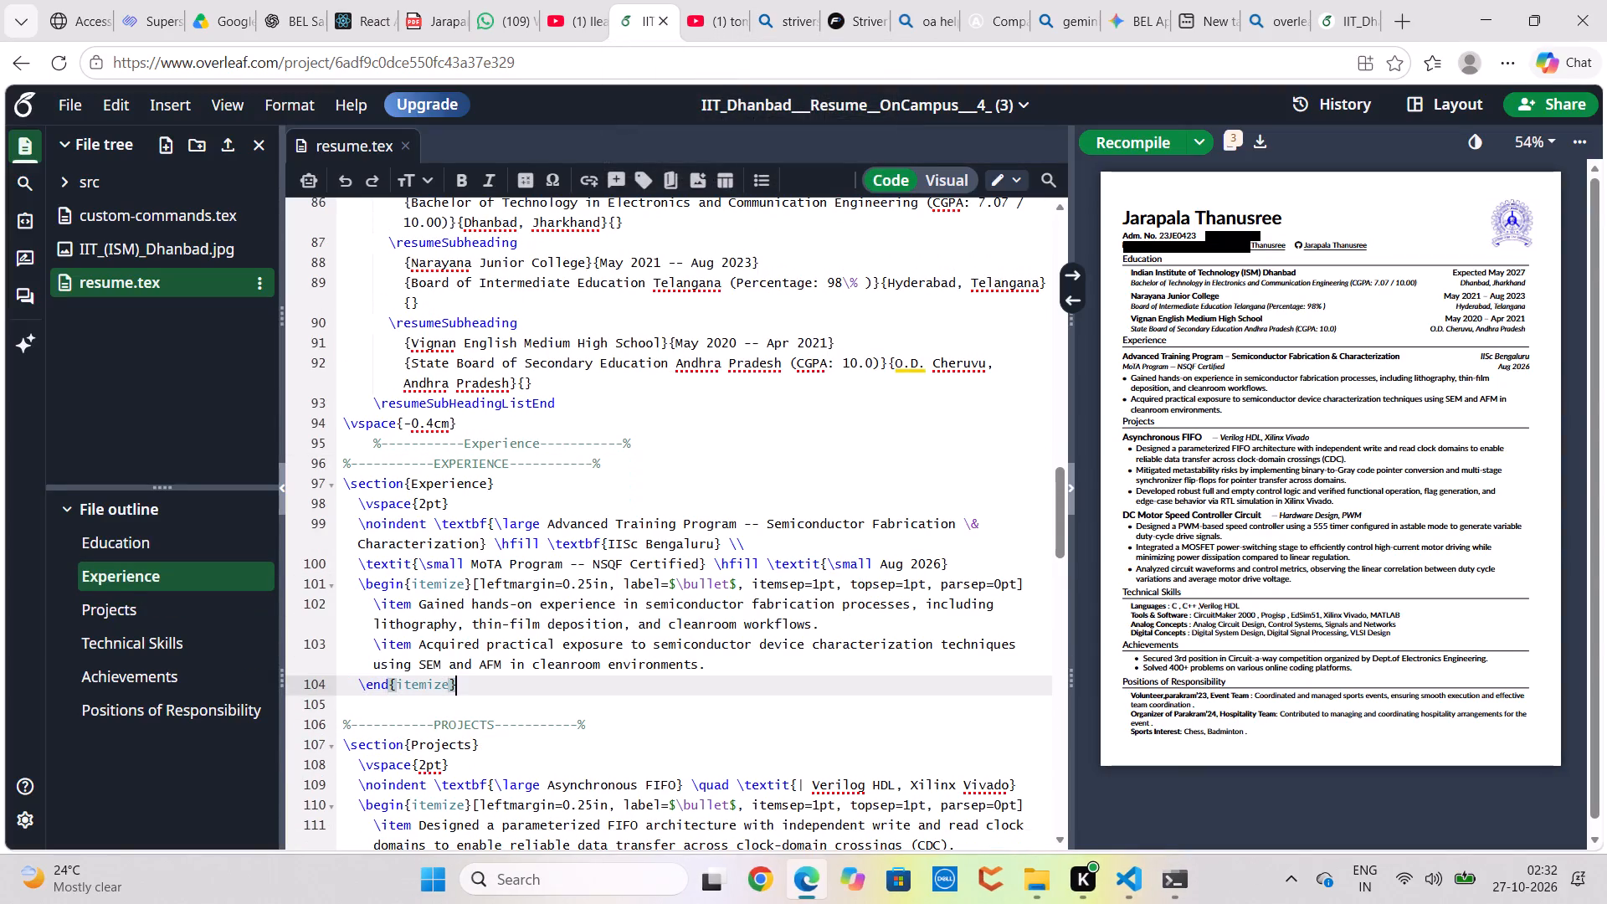
click(1122, 136)
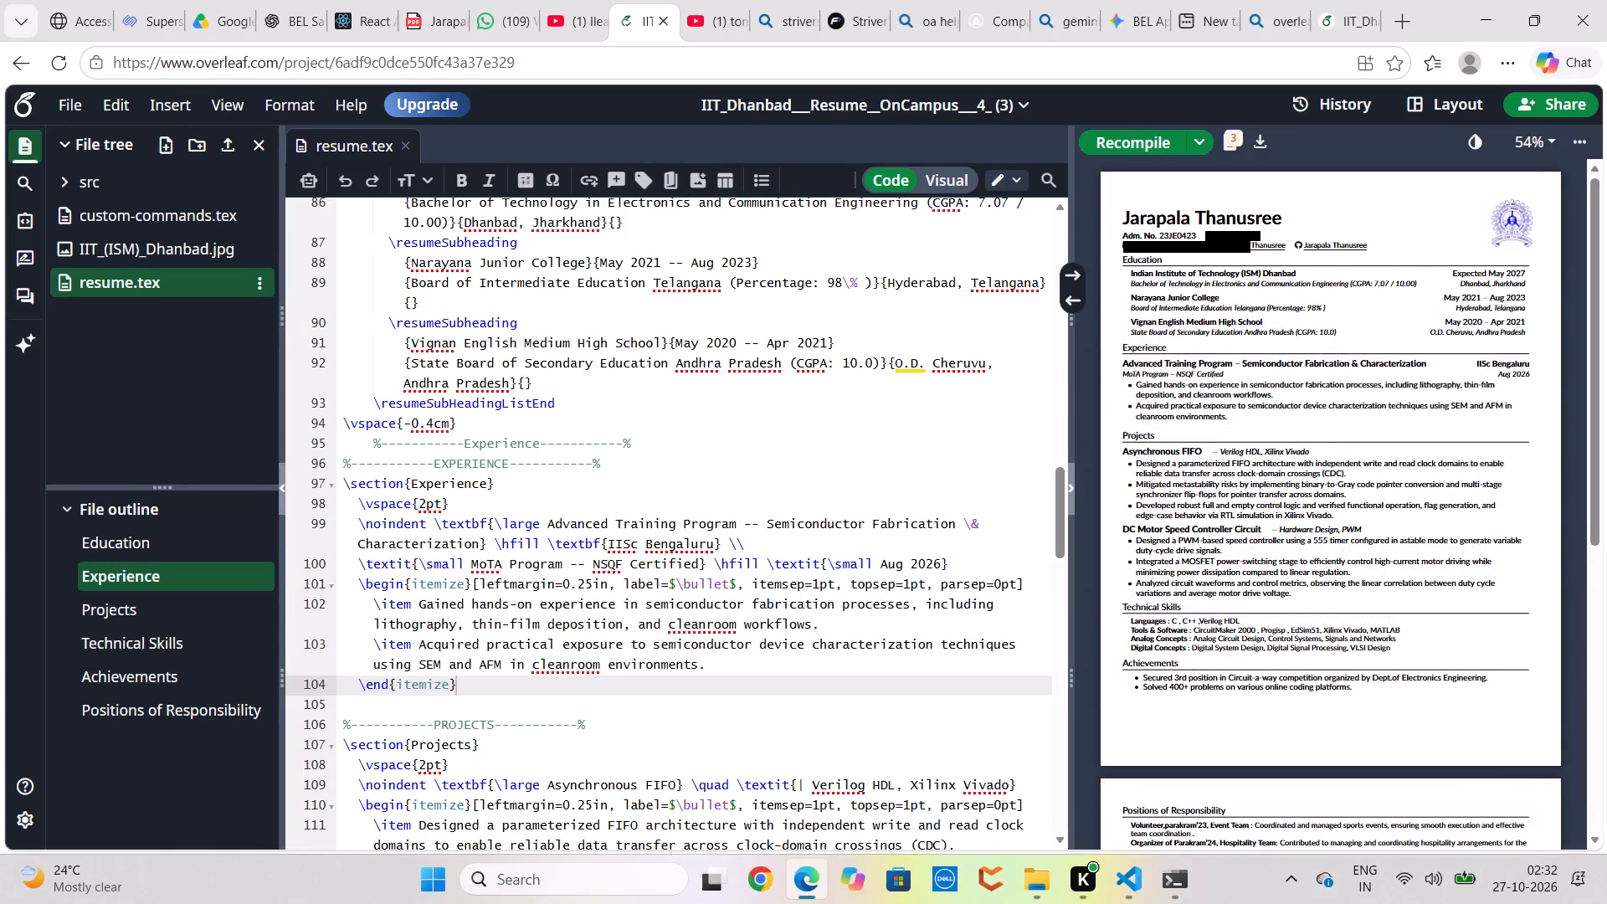
scroll(1192, 537, down, 1)
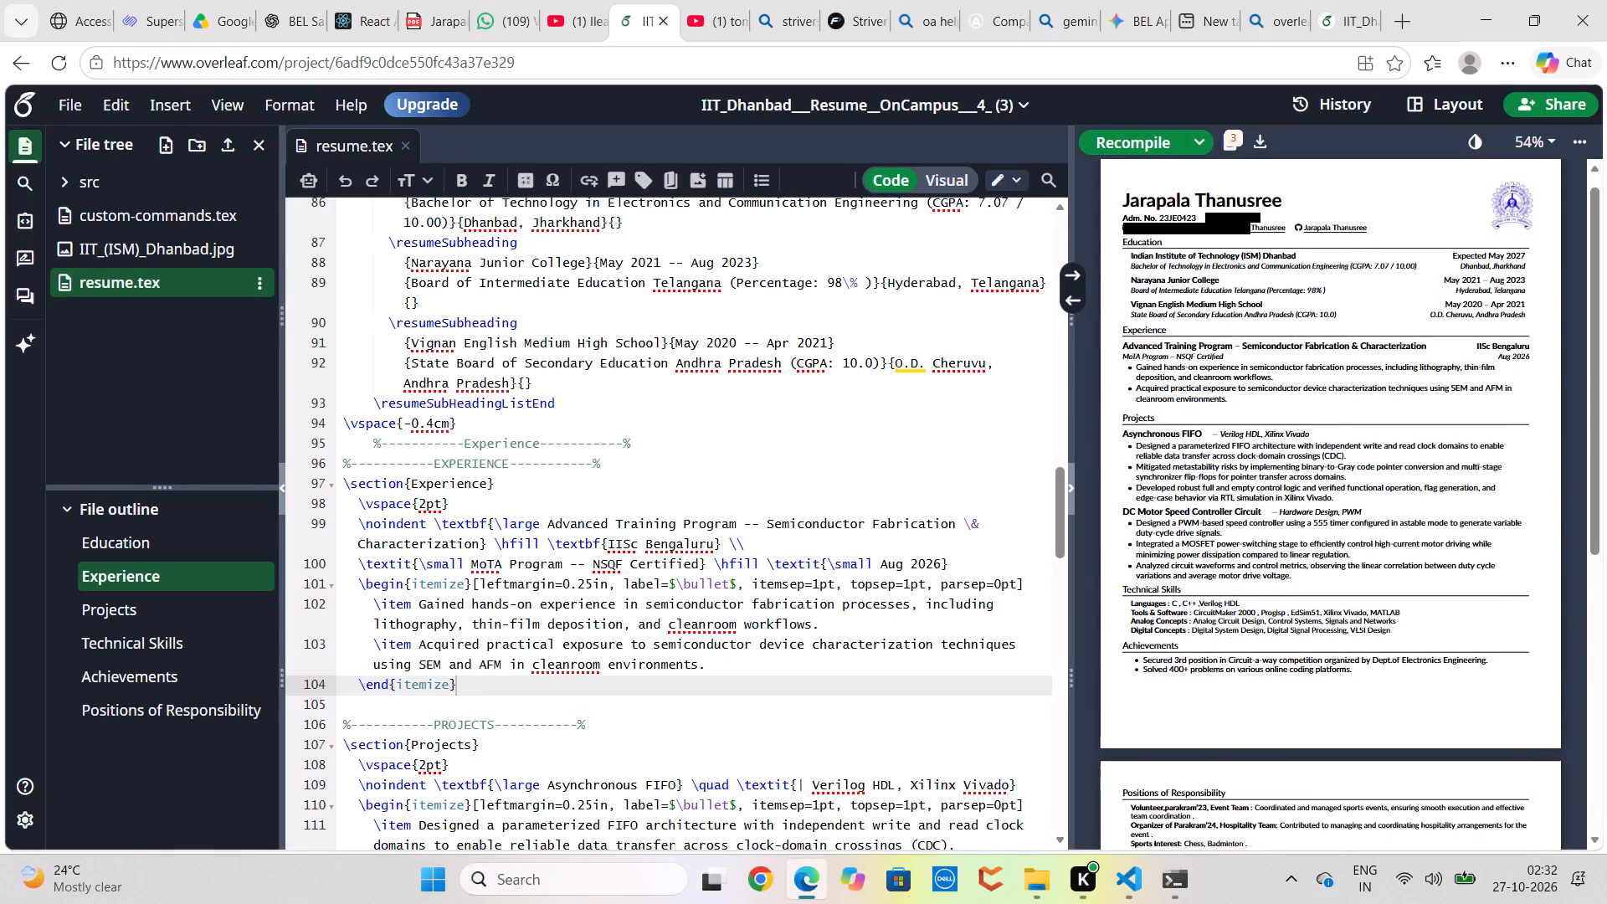
Undo the replacement of the Experience section in resume.tex with Gemini's snippet and recompile the resume.
scroll(1192, 537, down, 2)
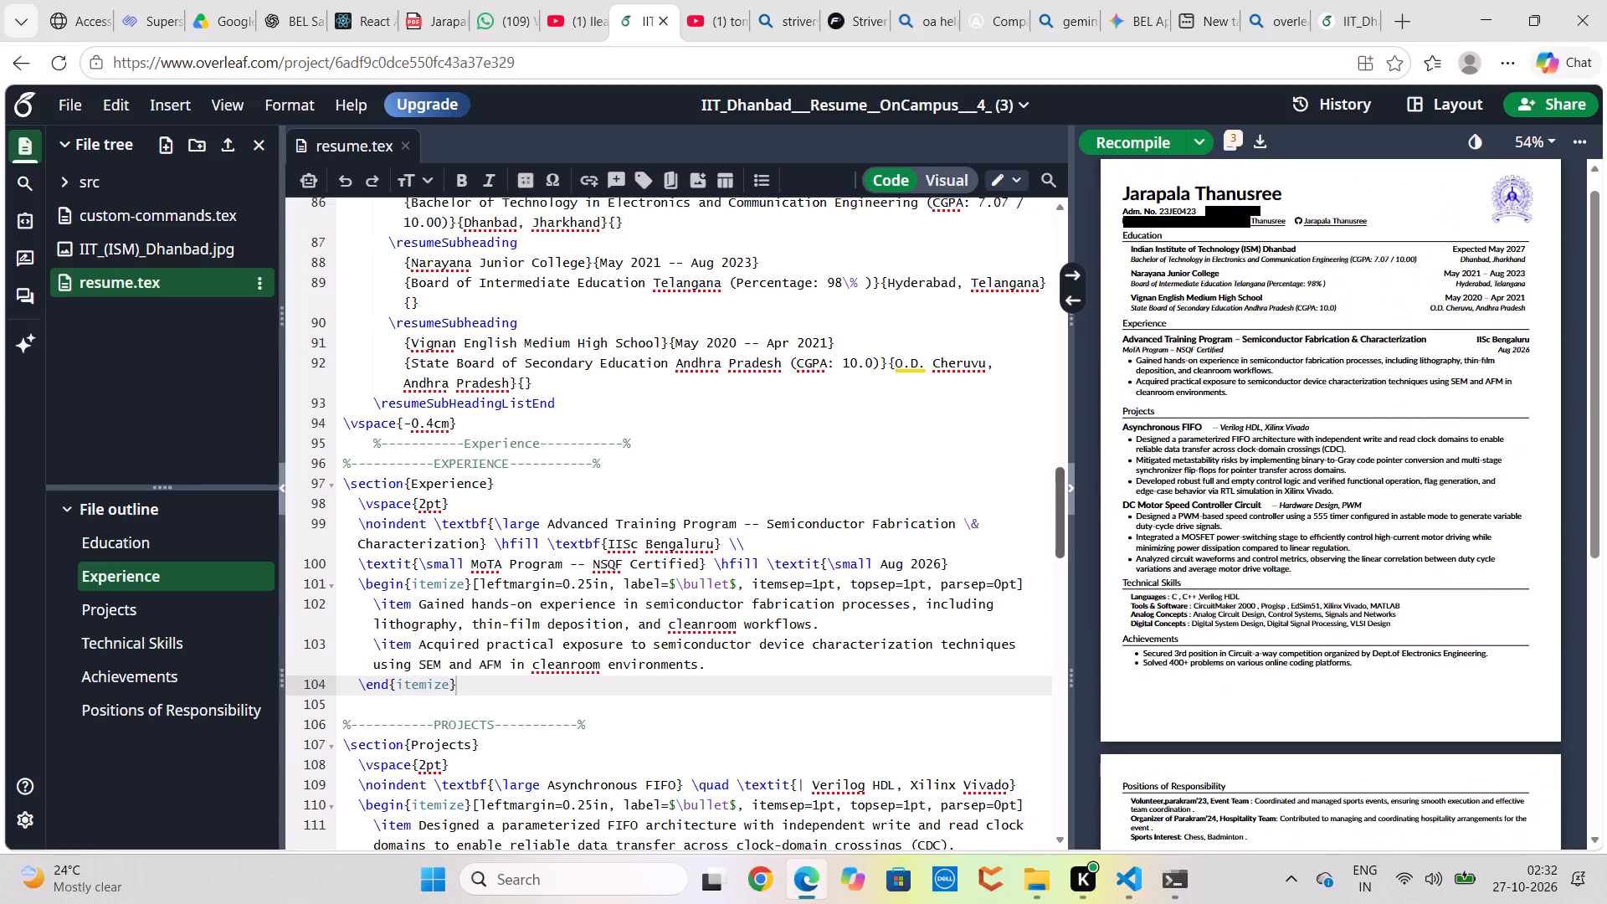
click(481, 535)
key(ctrl+z)
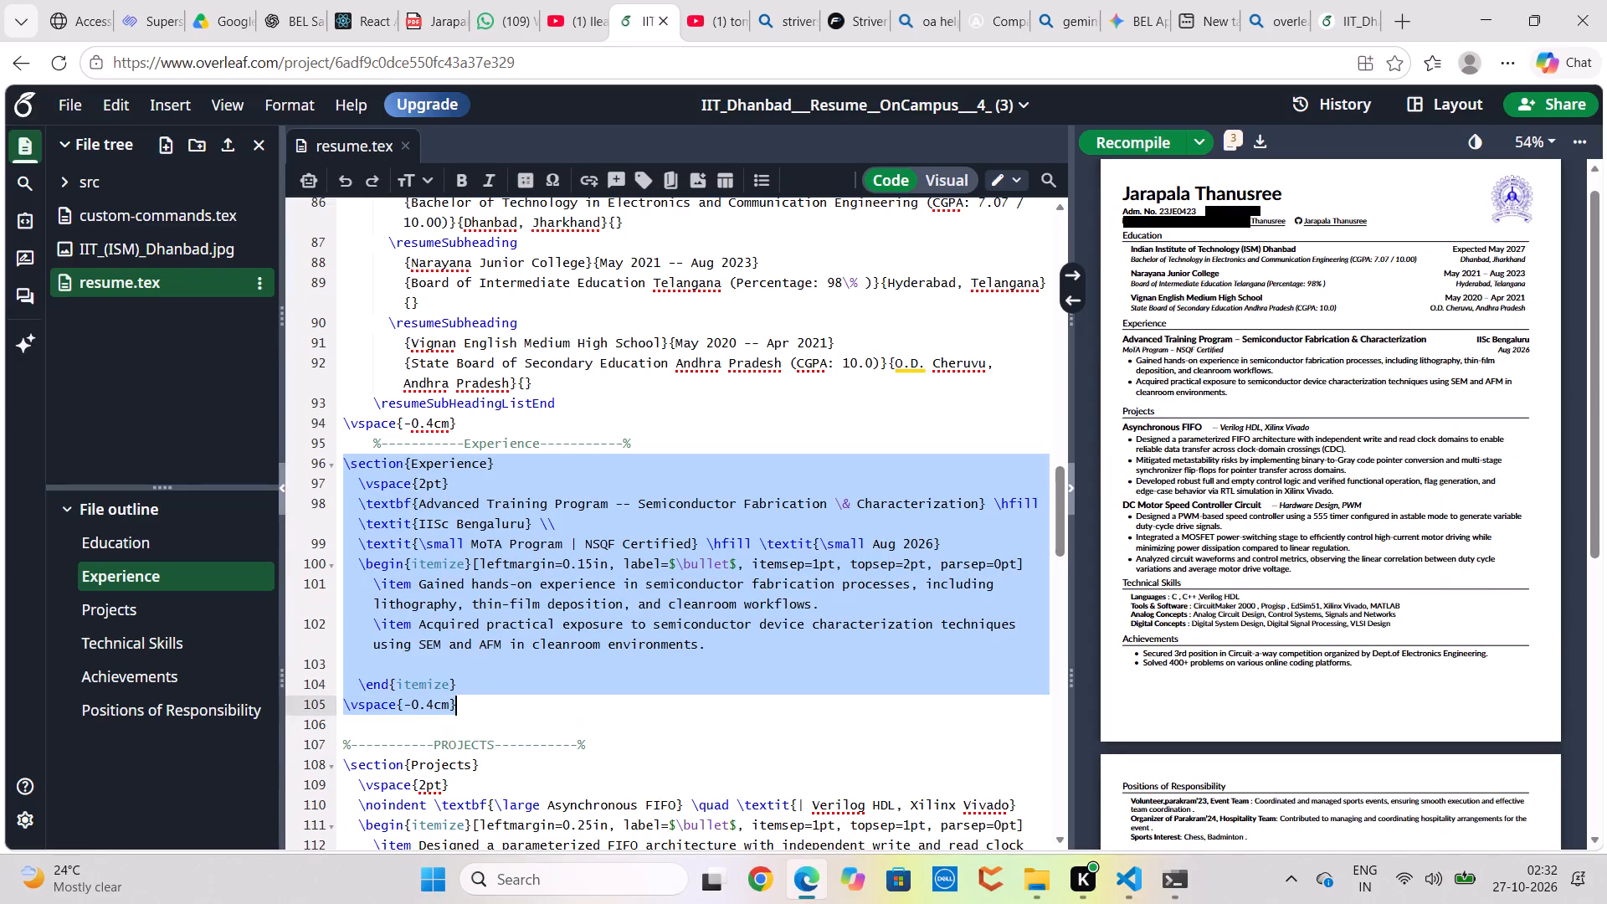
click(781, 758)
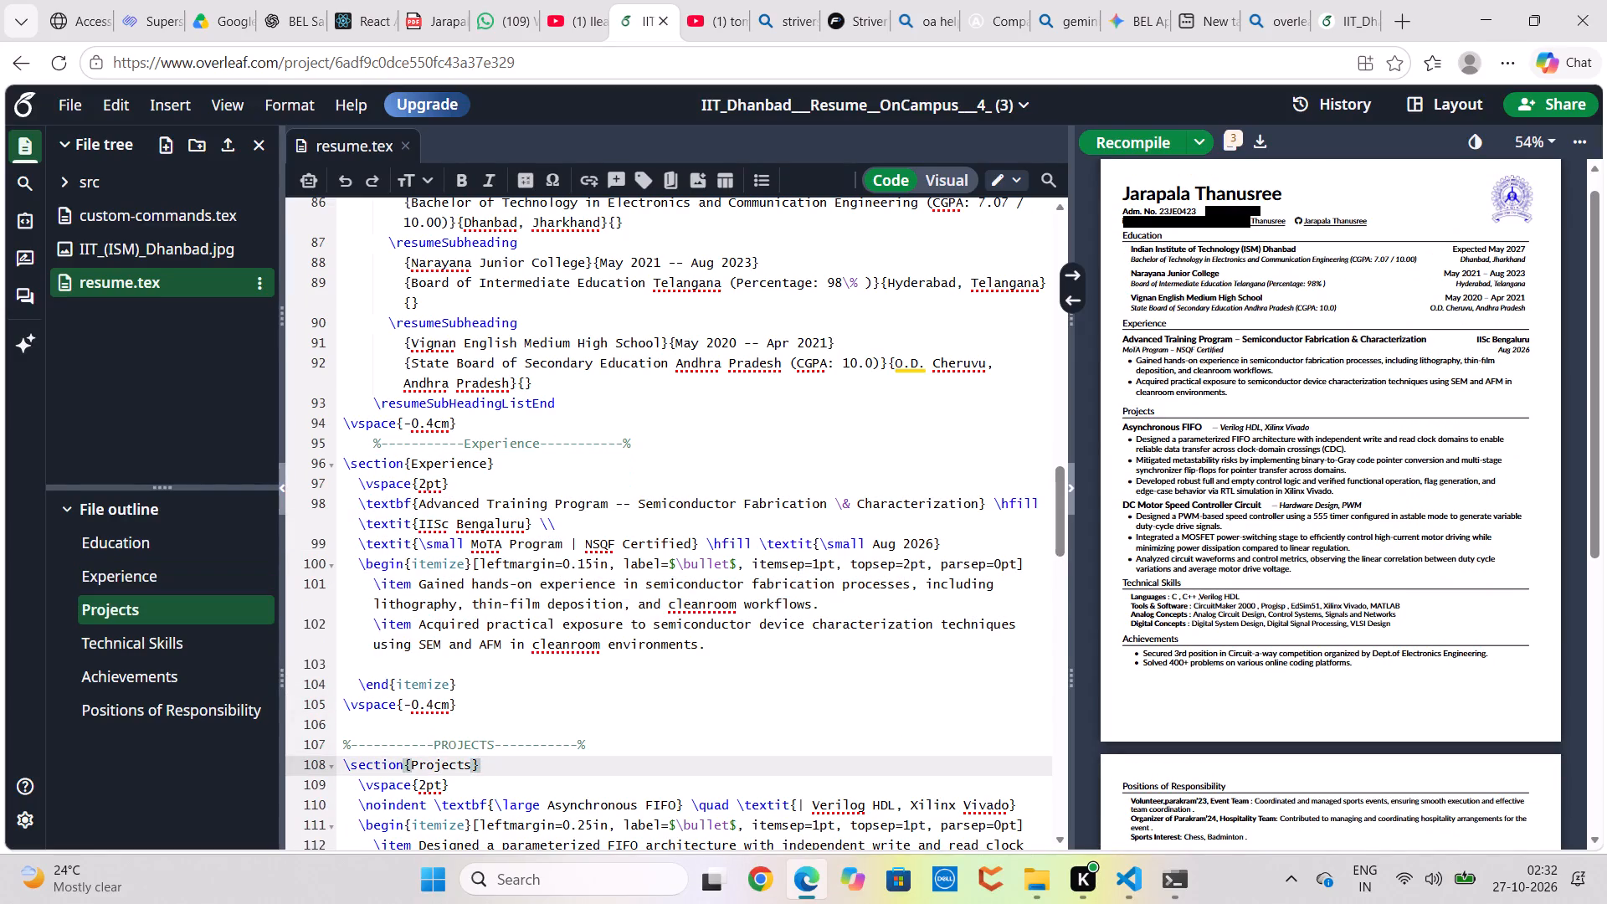
click(1116, 138)
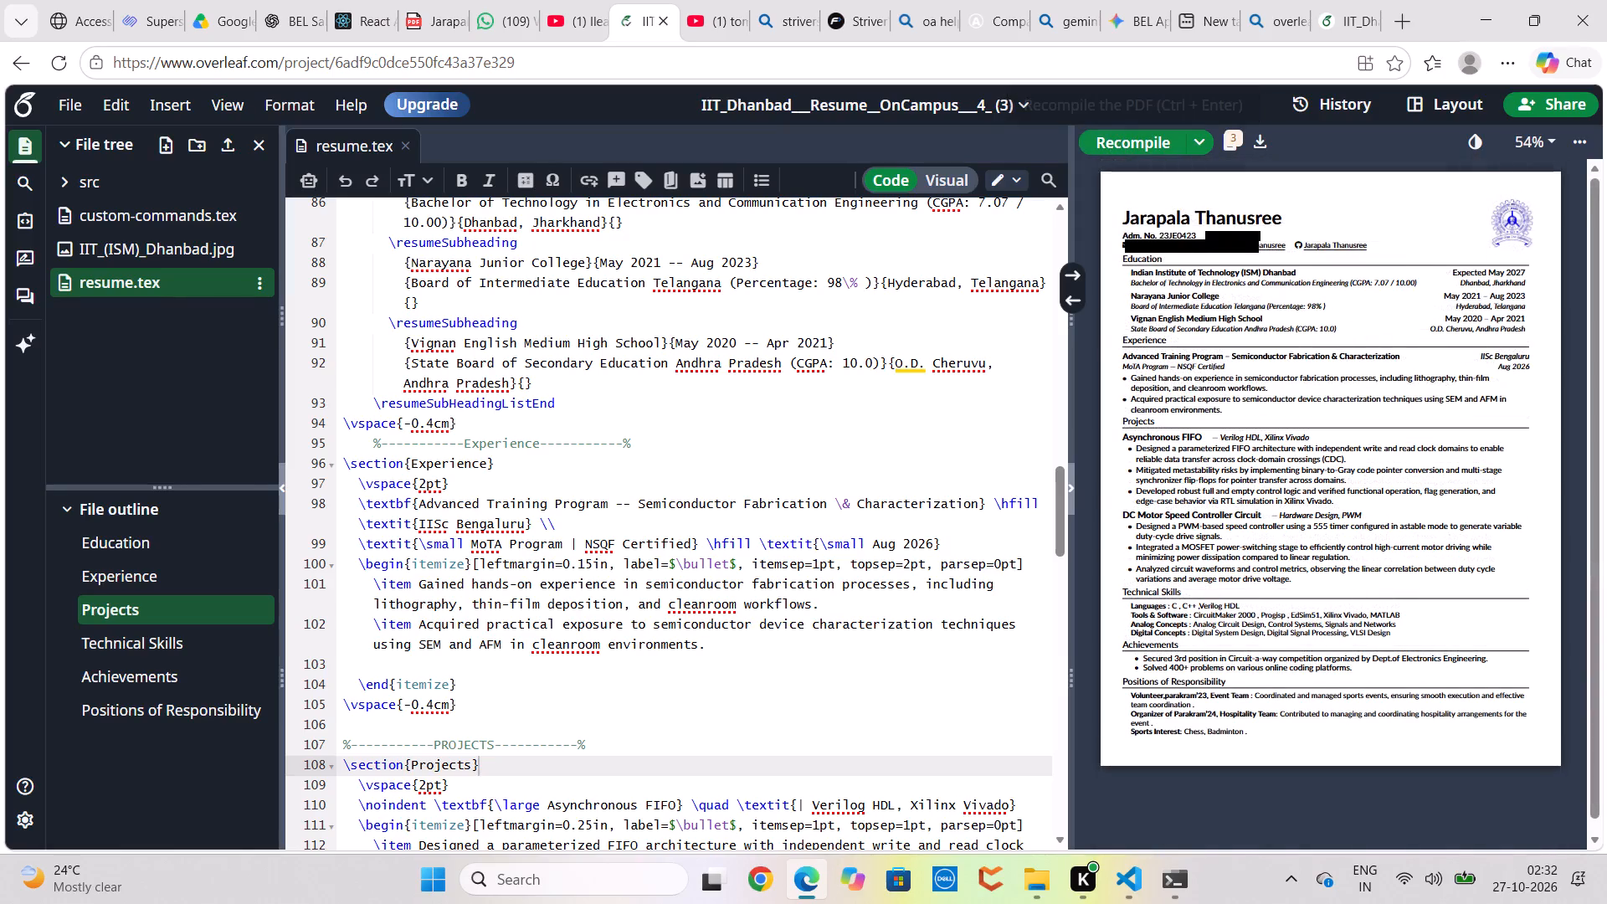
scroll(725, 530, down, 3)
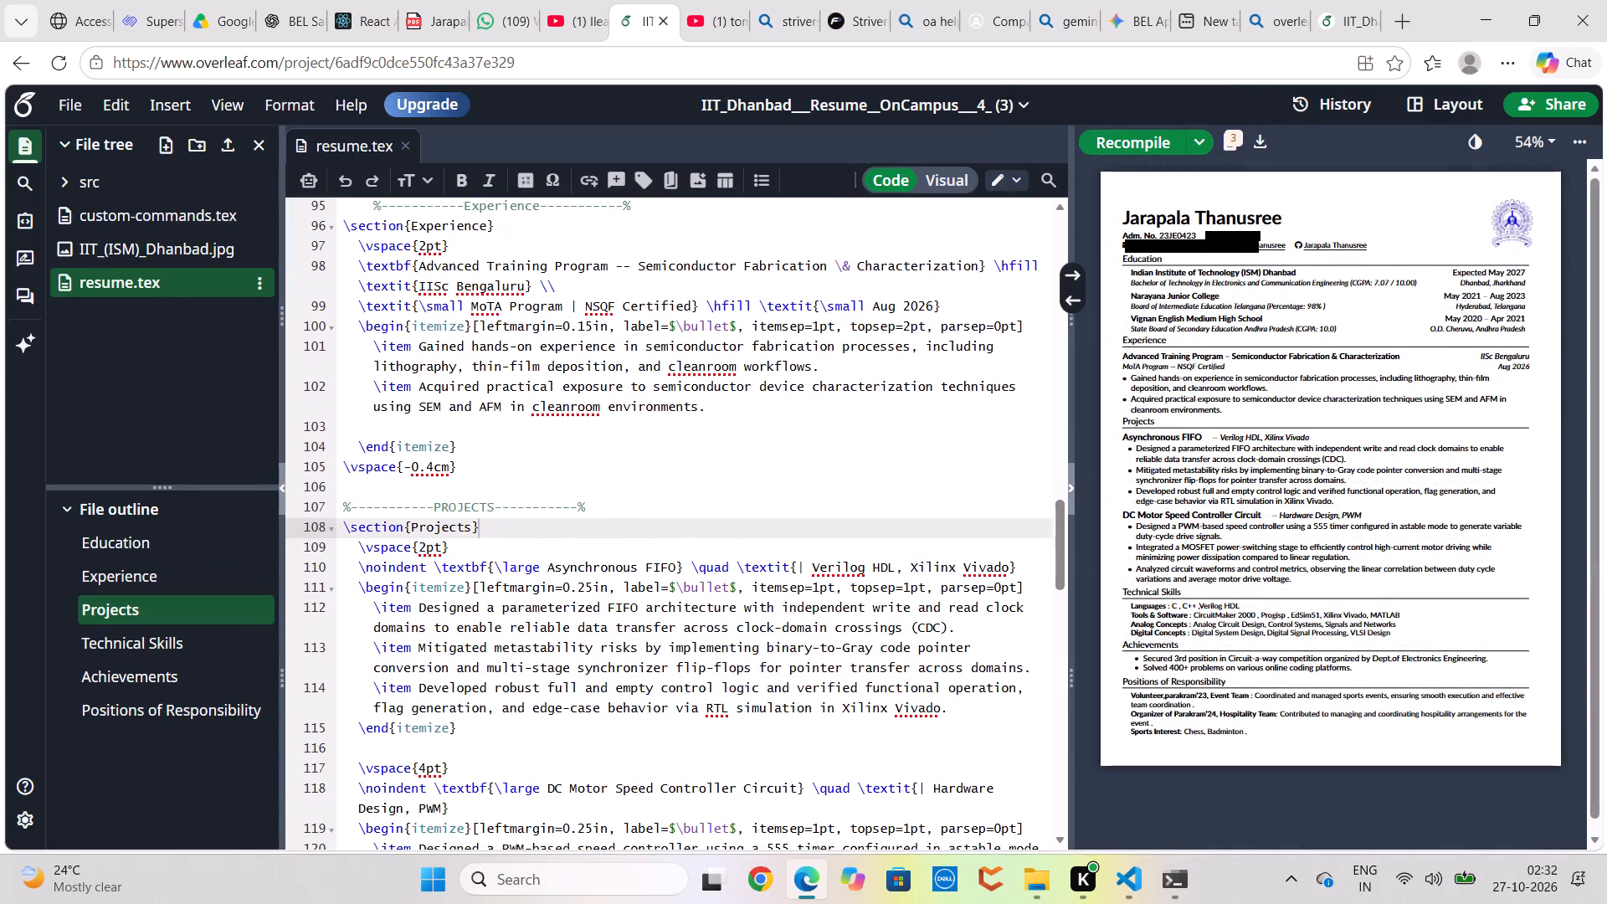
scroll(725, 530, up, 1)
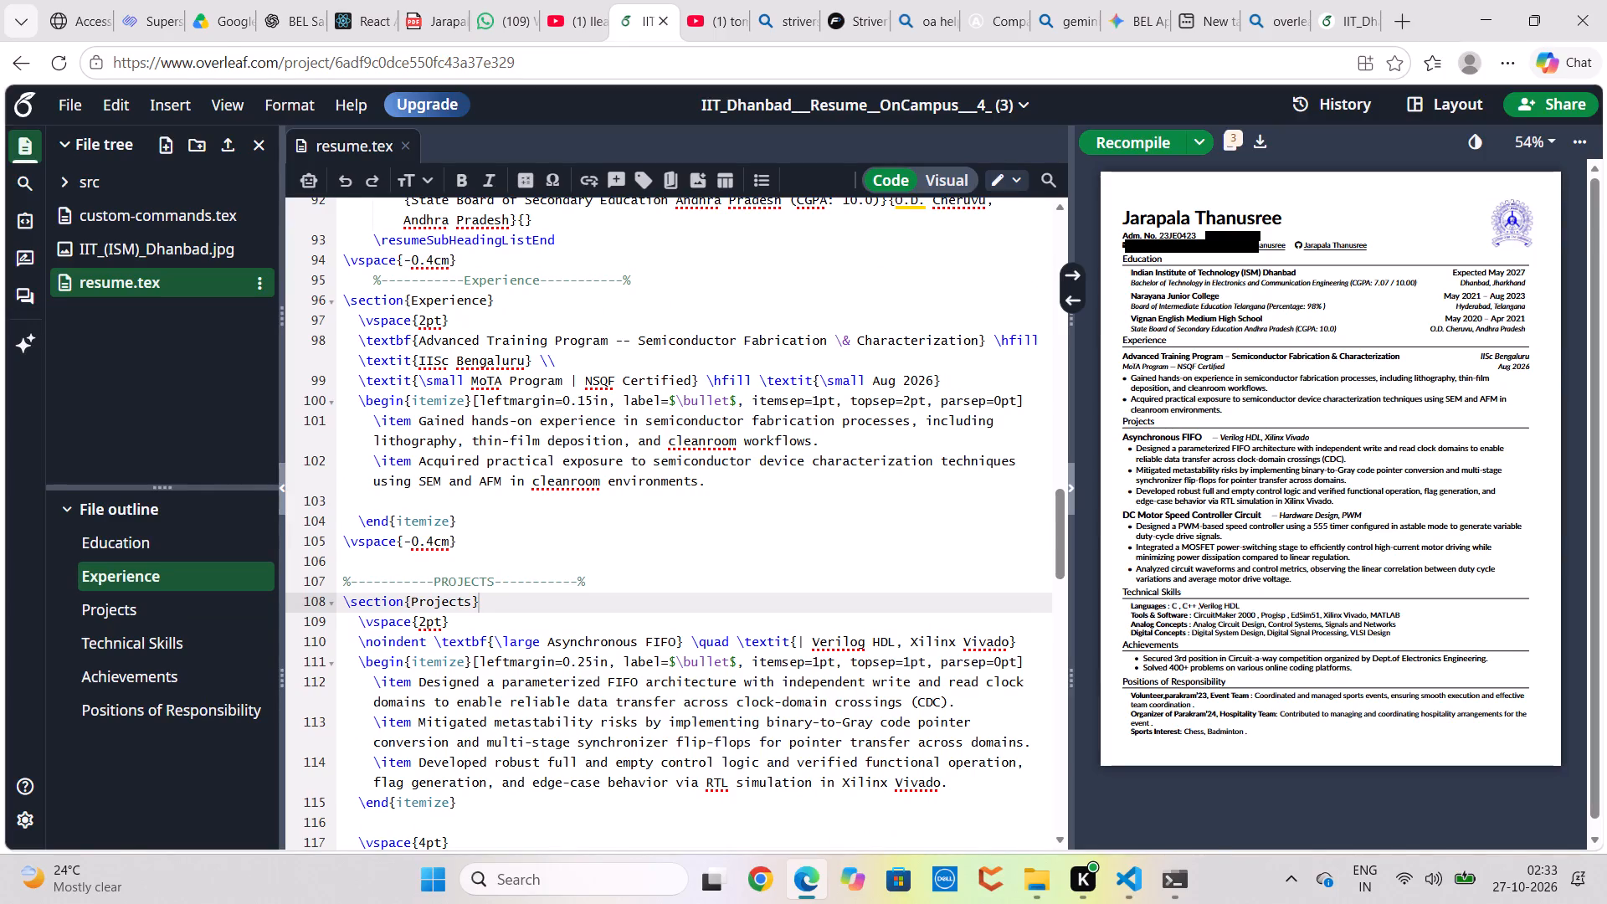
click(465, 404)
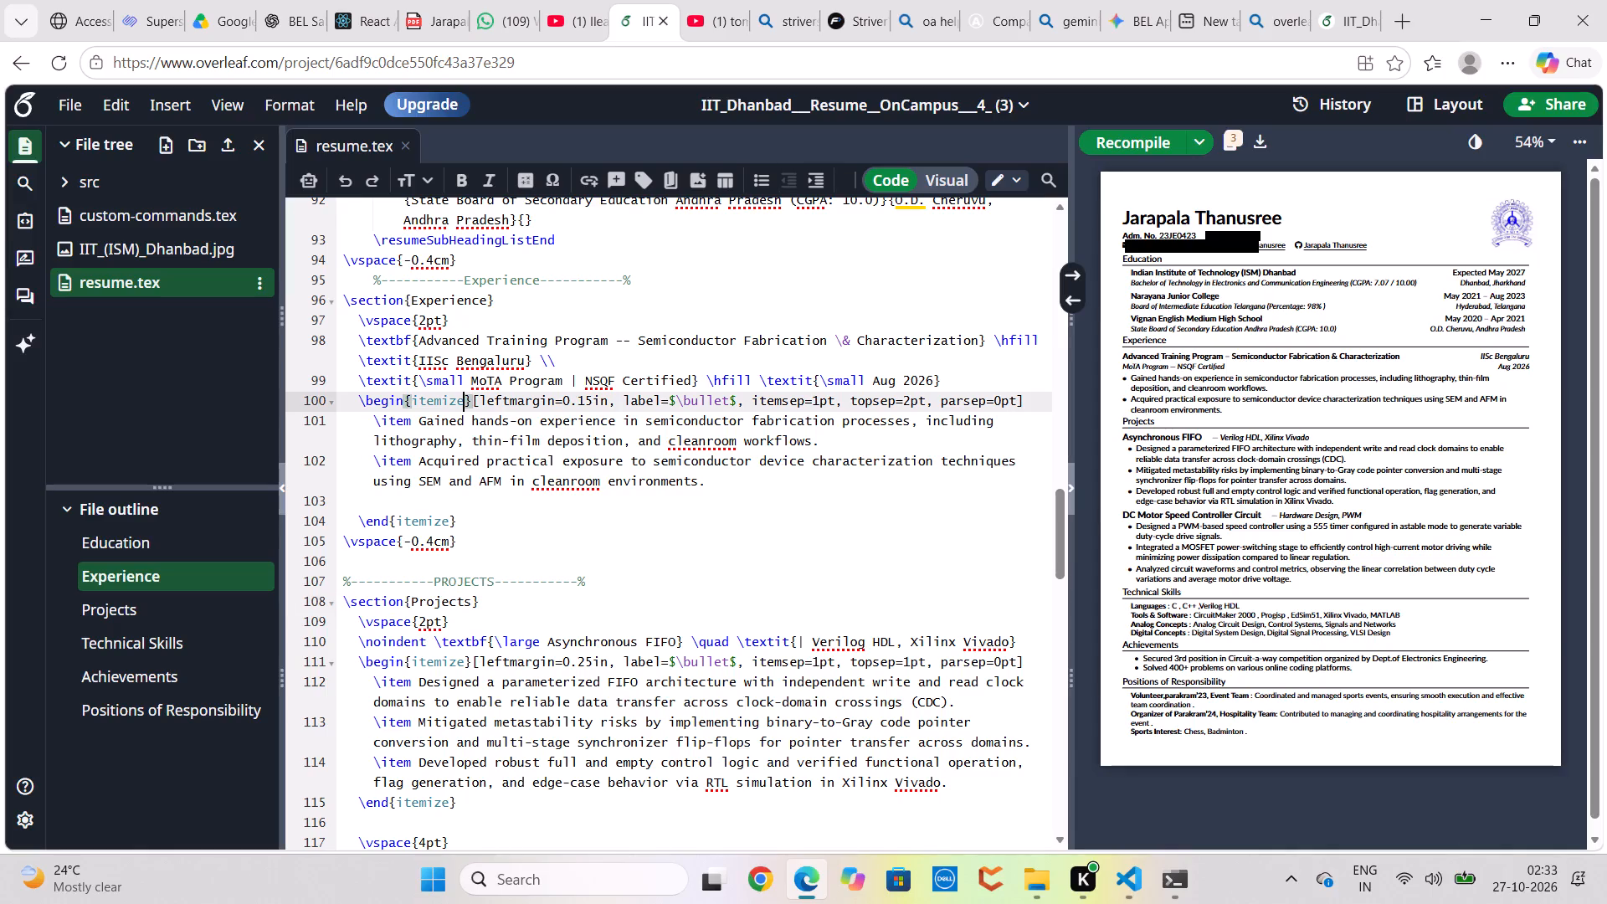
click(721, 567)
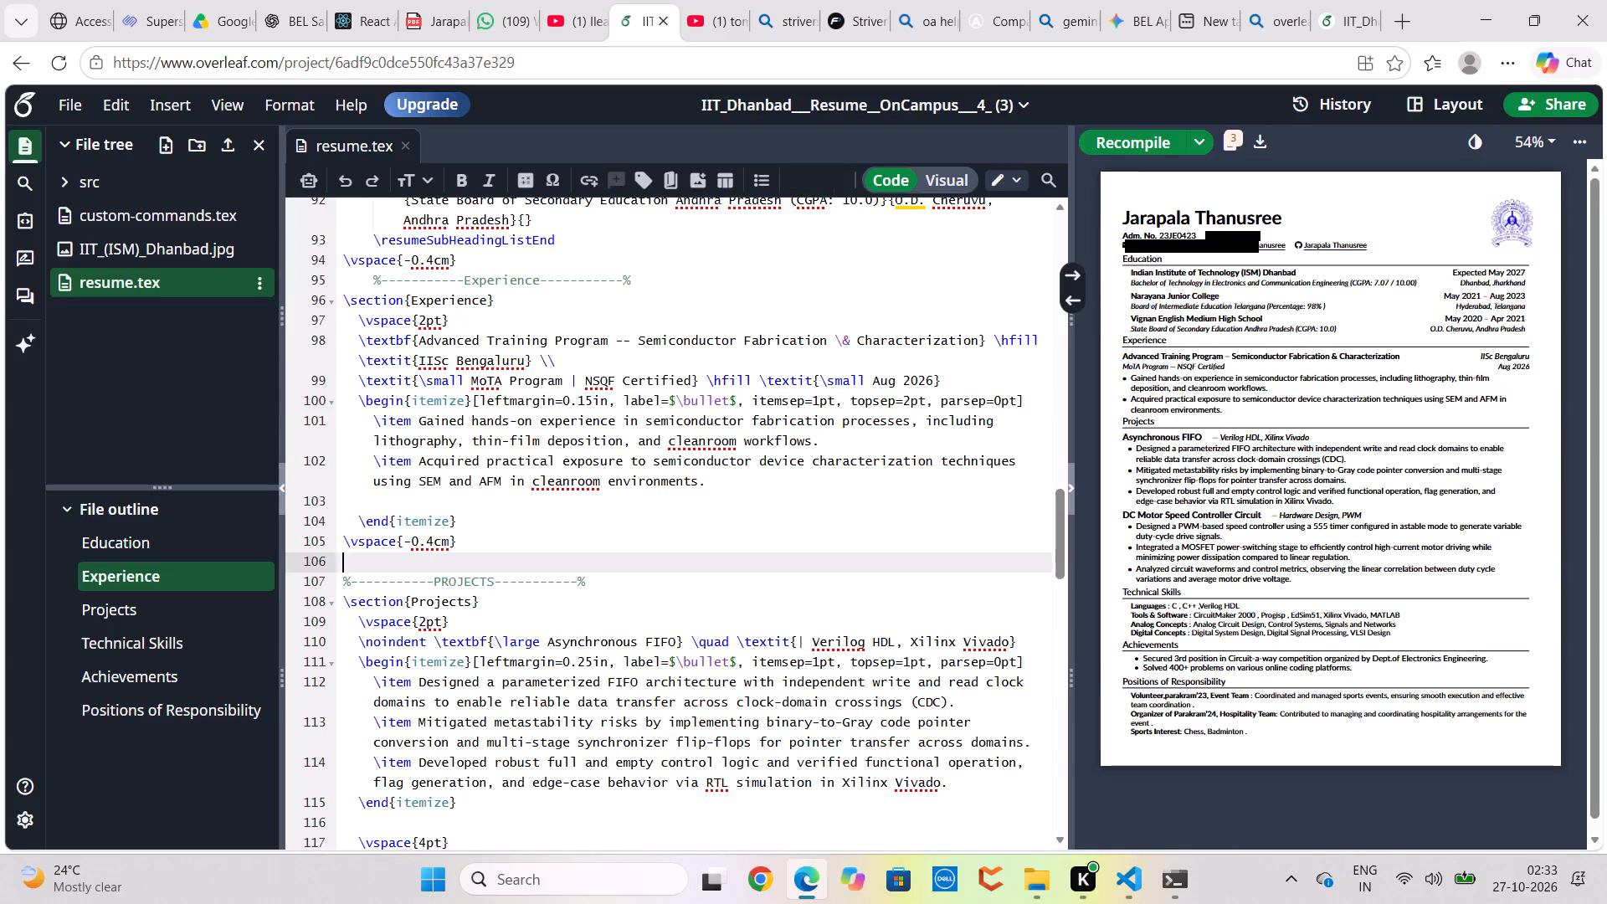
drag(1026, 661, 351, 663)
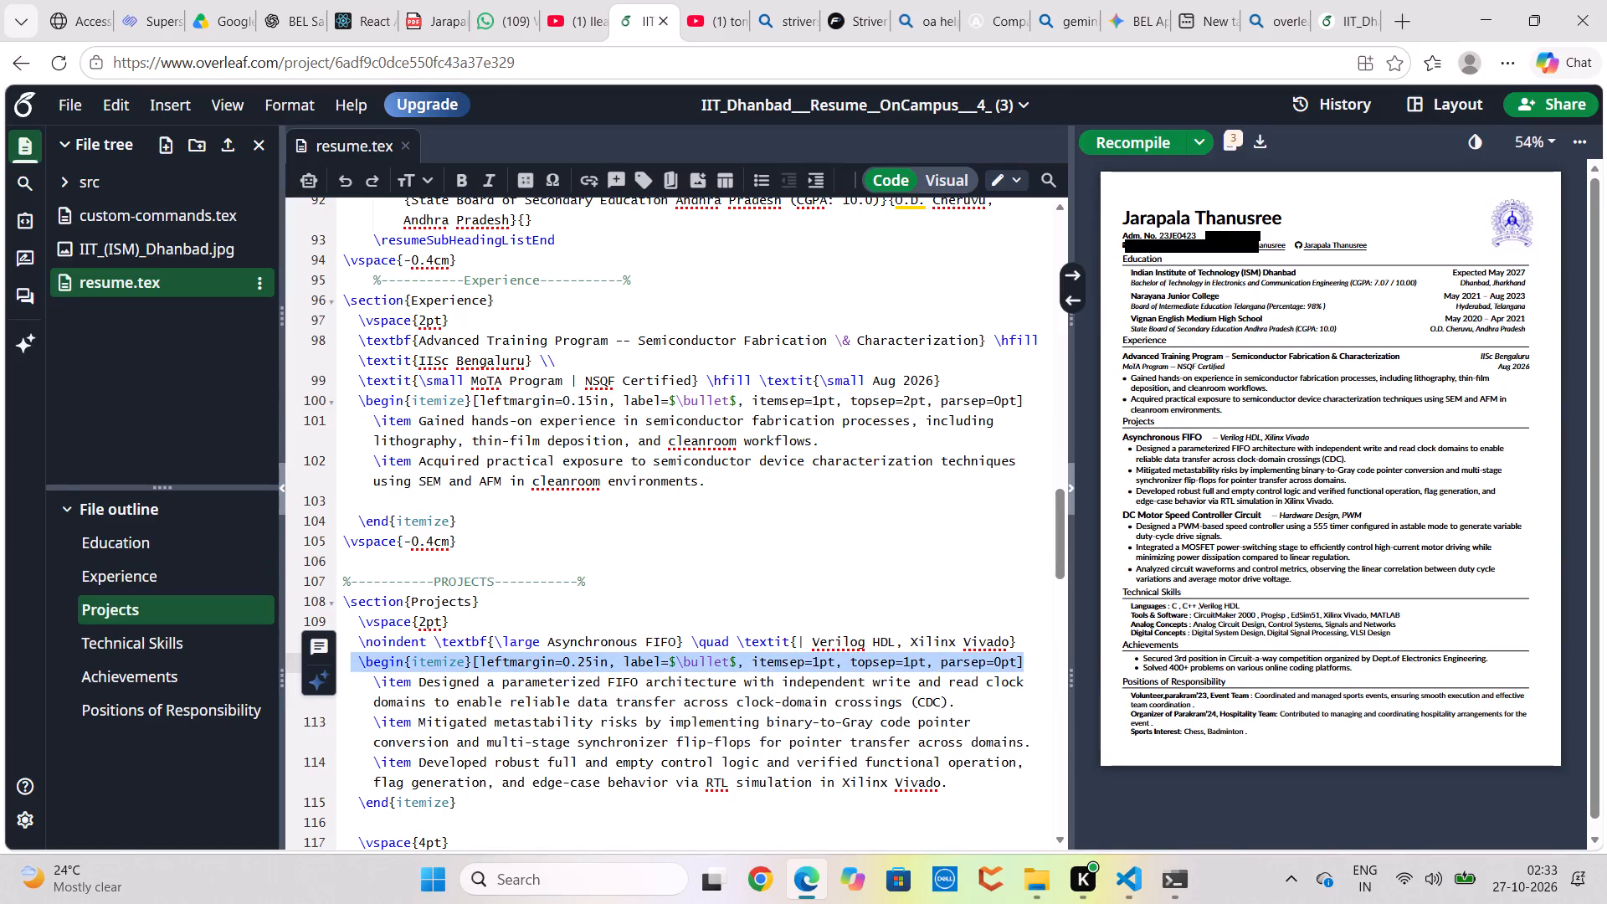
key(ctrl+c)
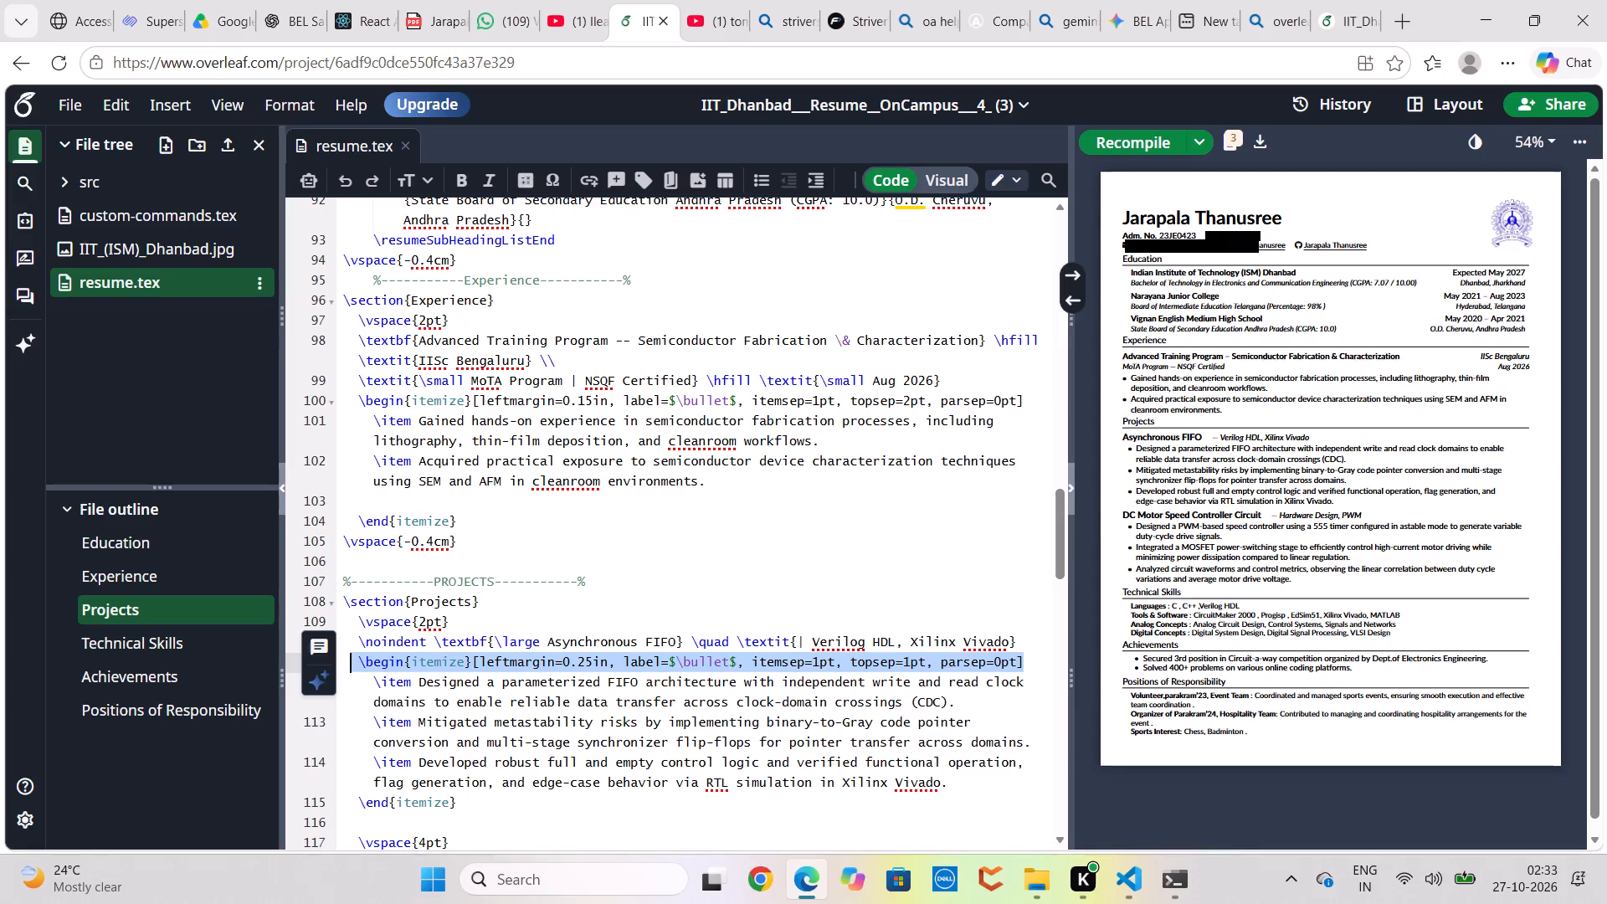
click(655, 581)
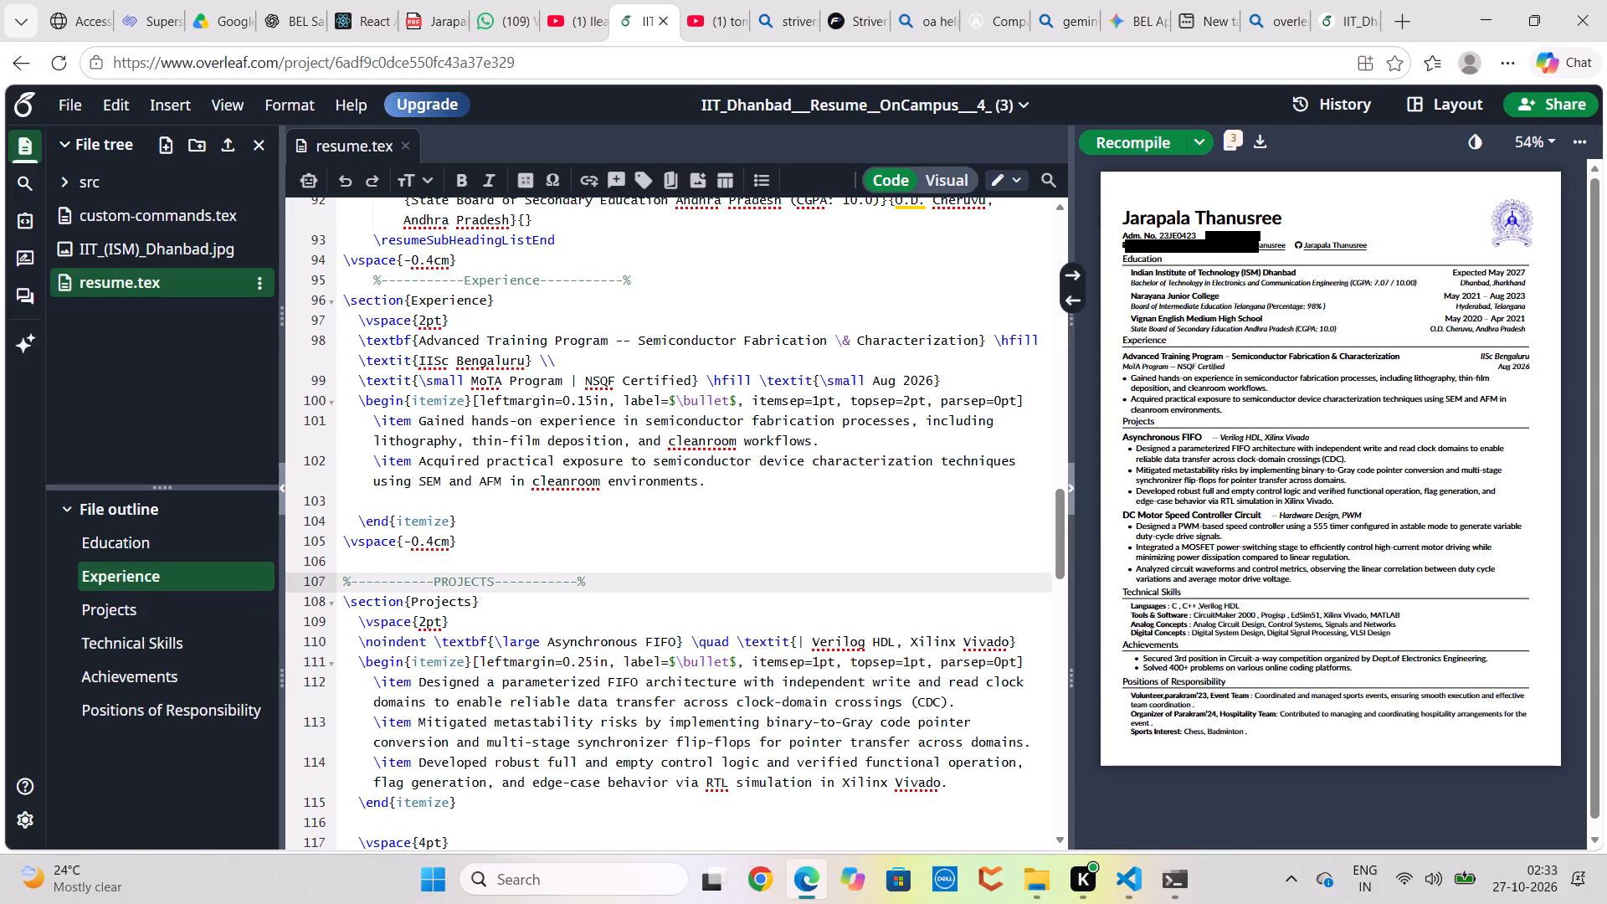
Set leftmargin to 0.25in in the Experience section's itemize options, recompile and check the enlarged preview.
click(584, 400)
key(BackSpace)
key(2)
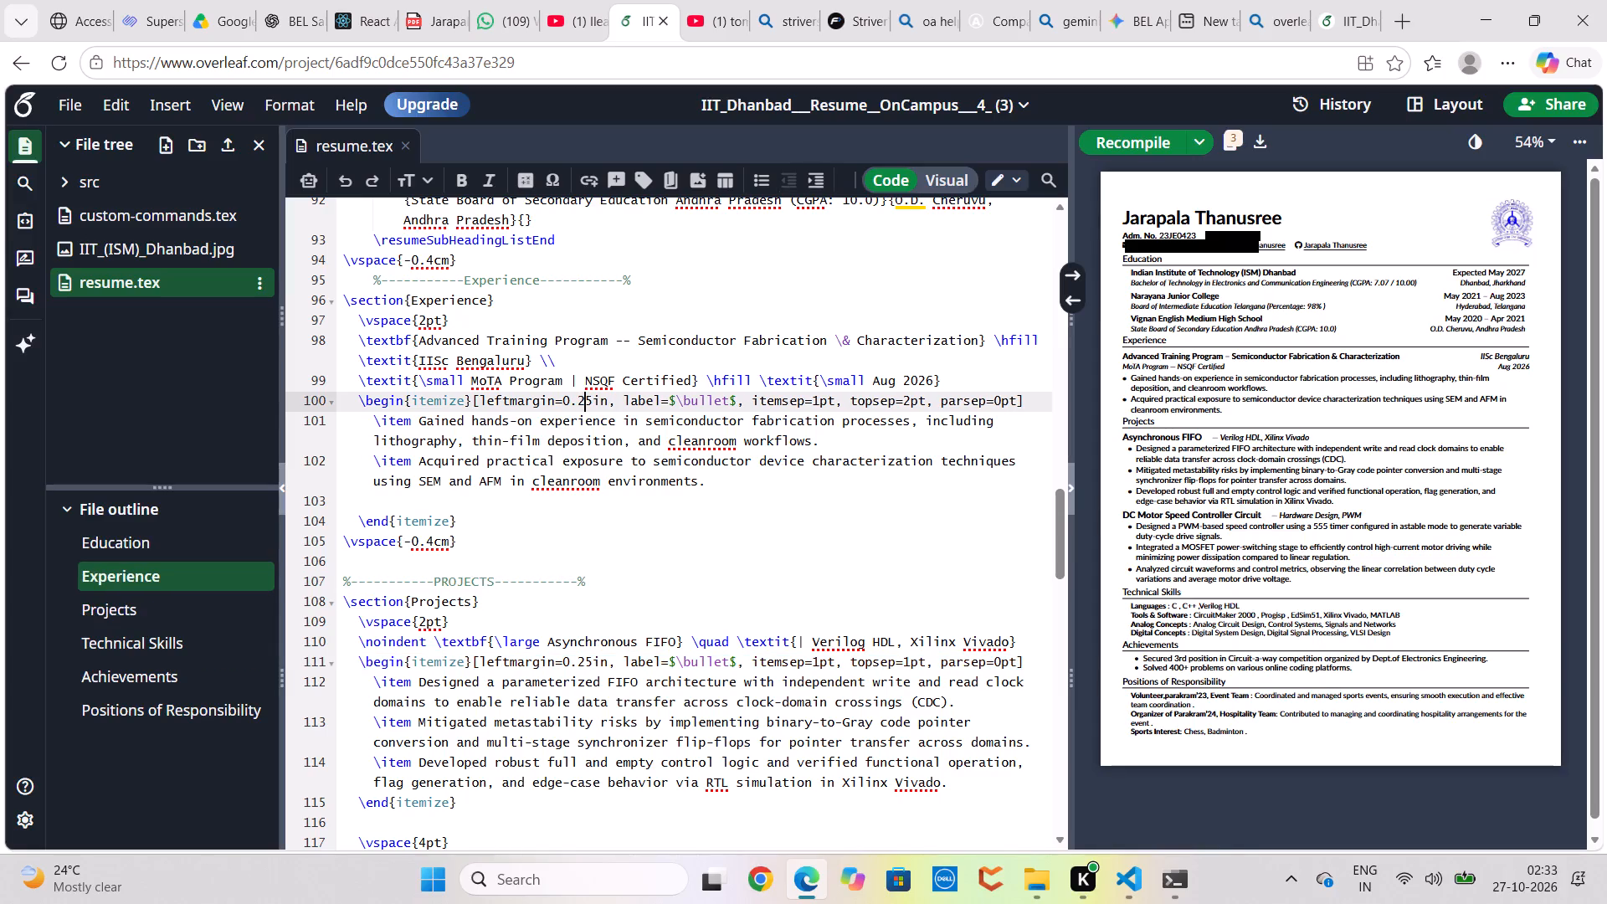
click(1113, 141)
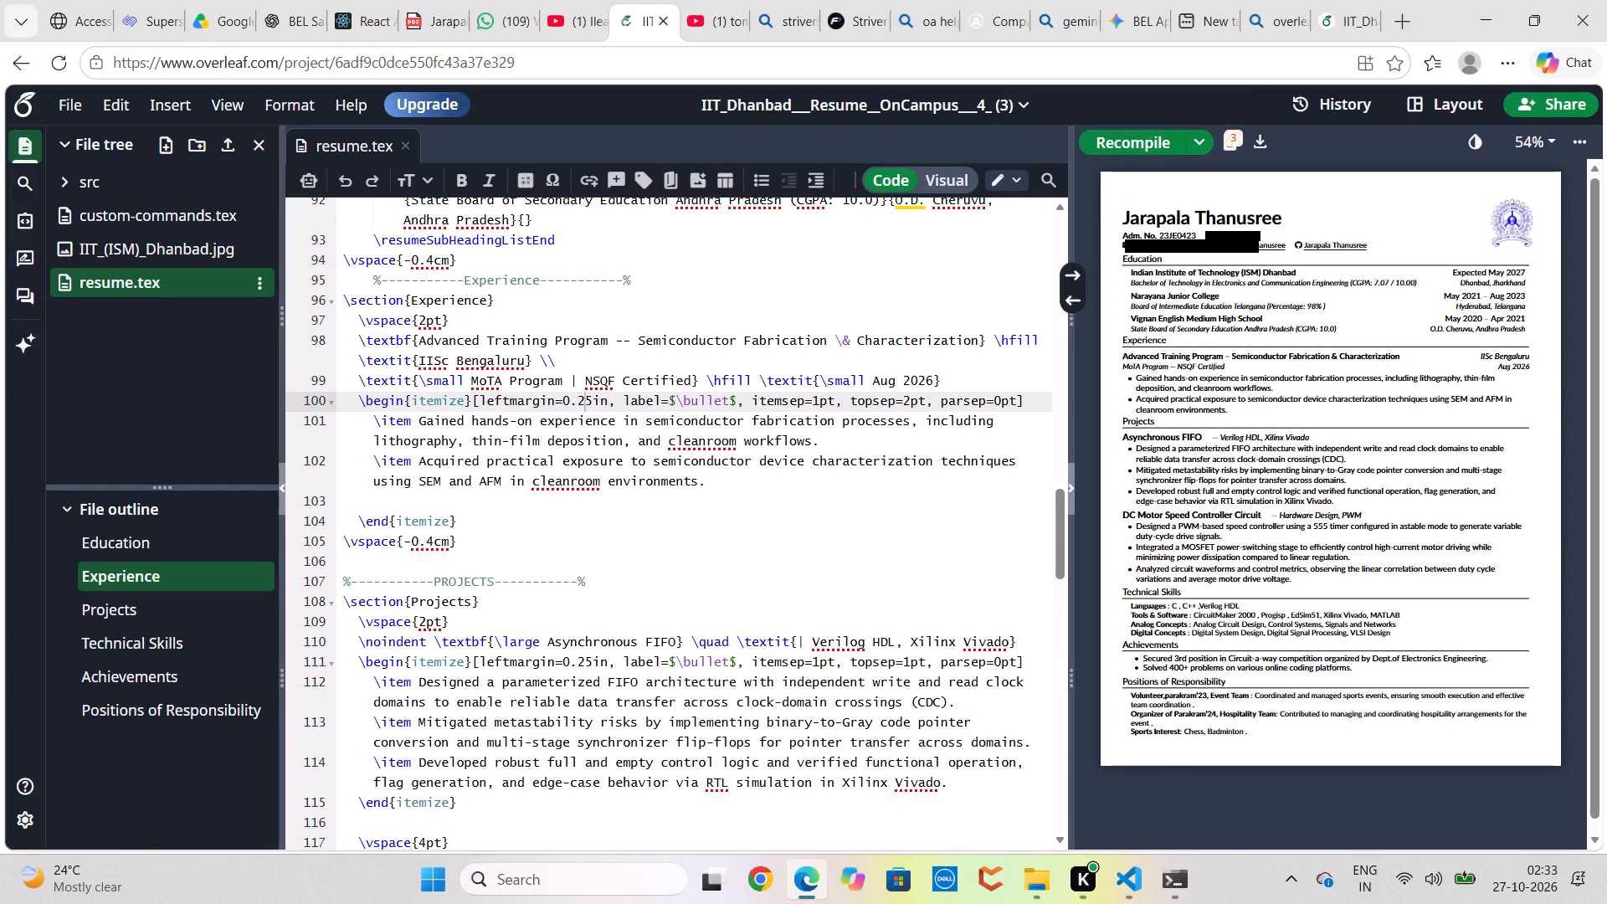
scroll(1222, 496, down, 1)
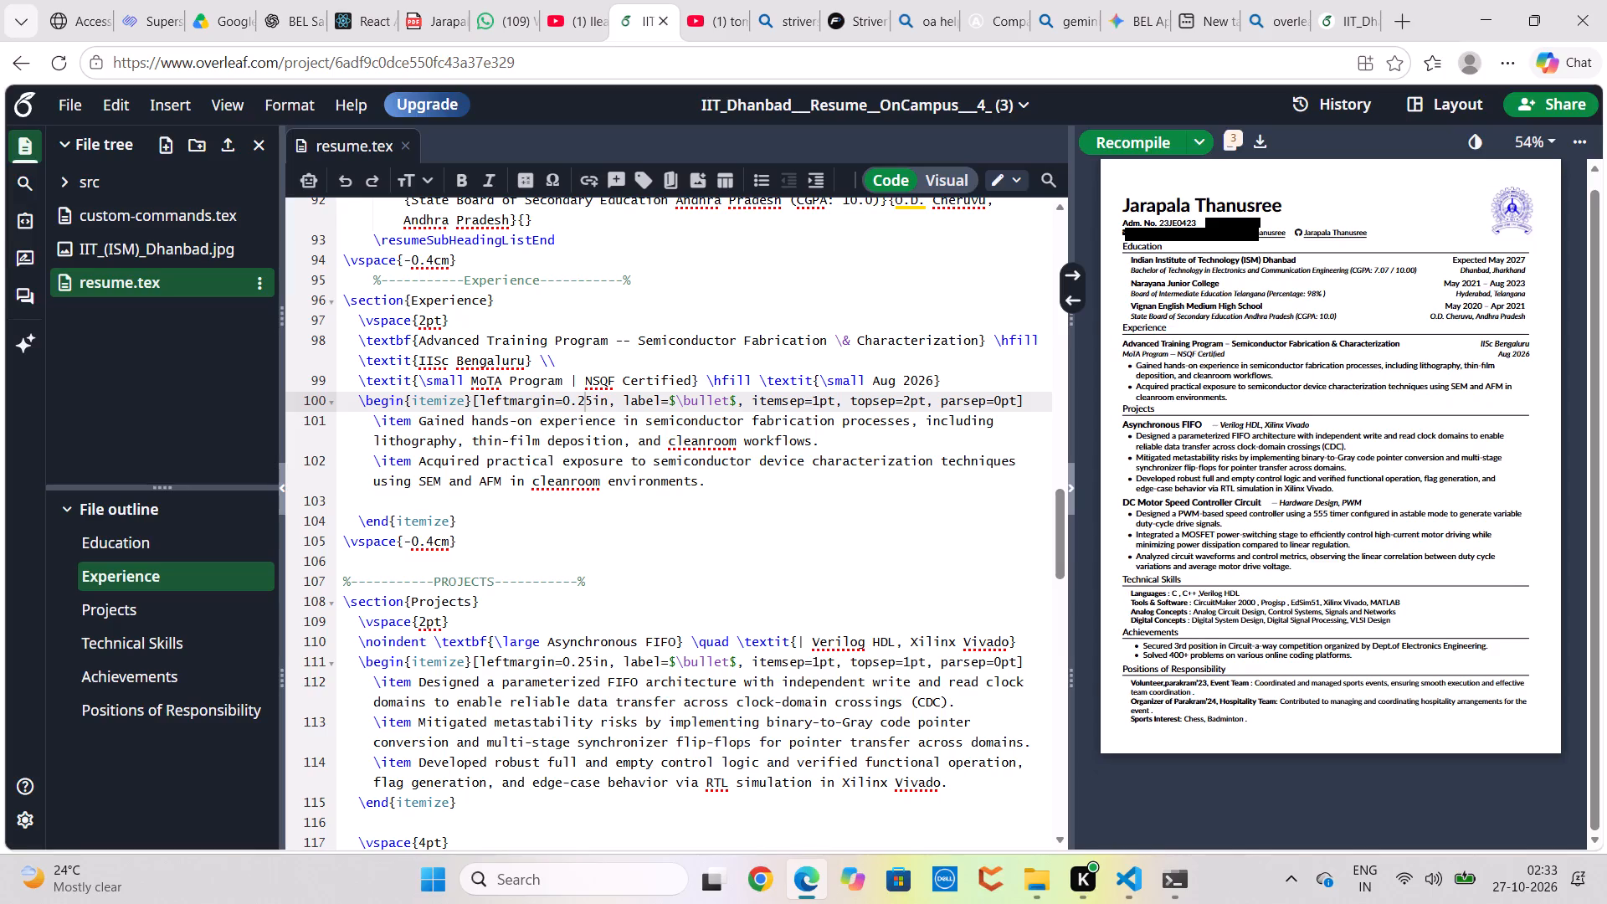
scroll(1222, 496, down, 2)
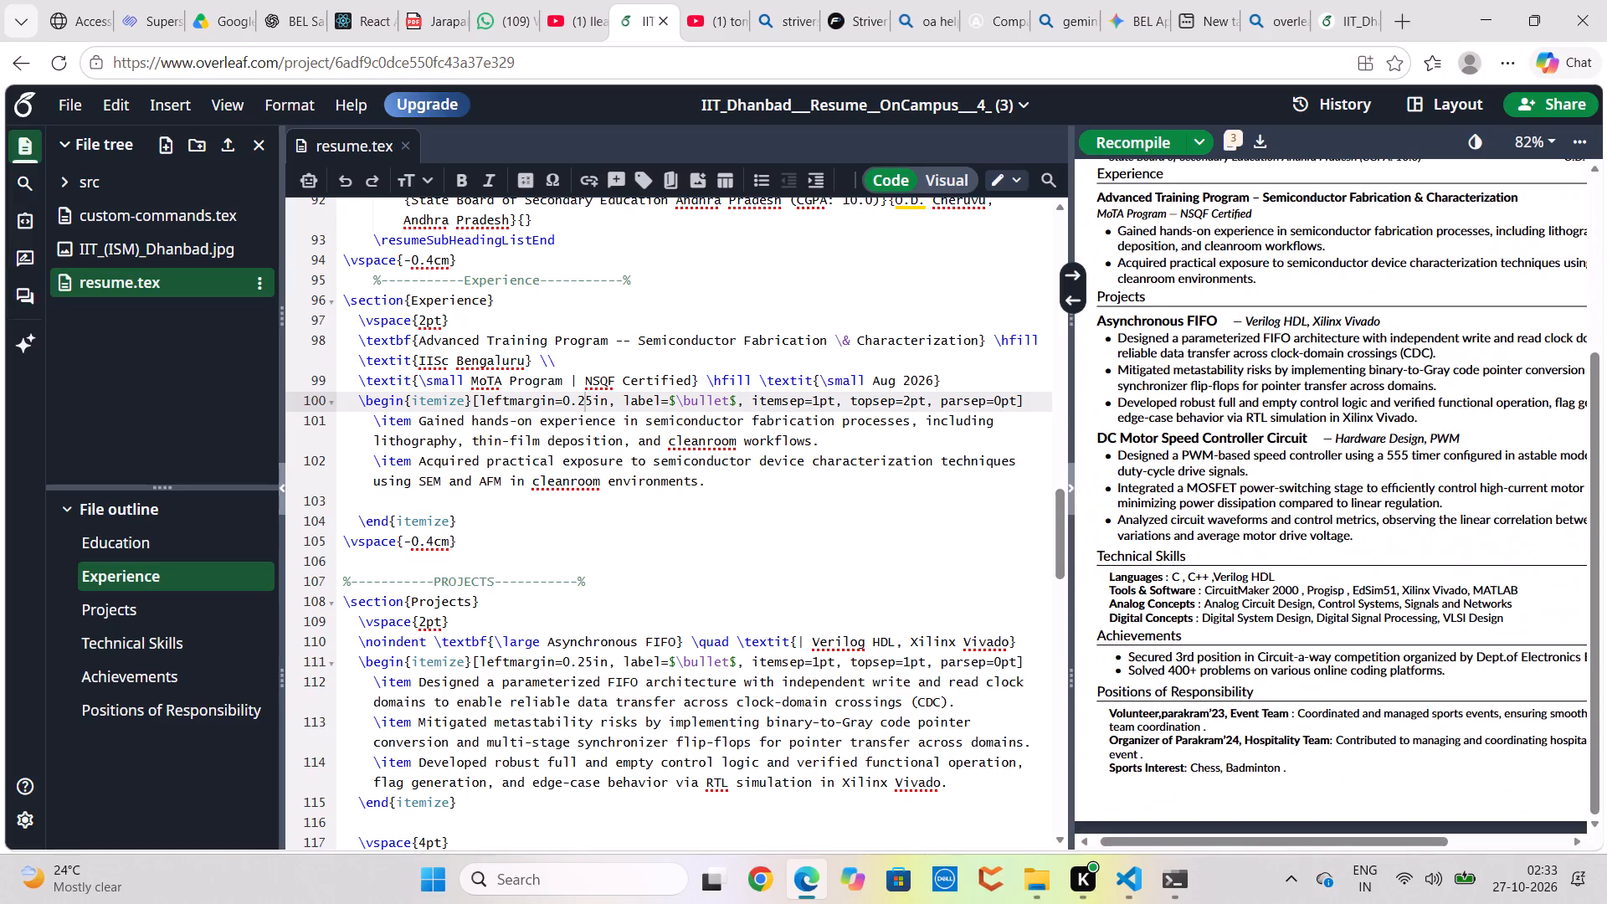
scroll(1222, 496, right, 1)
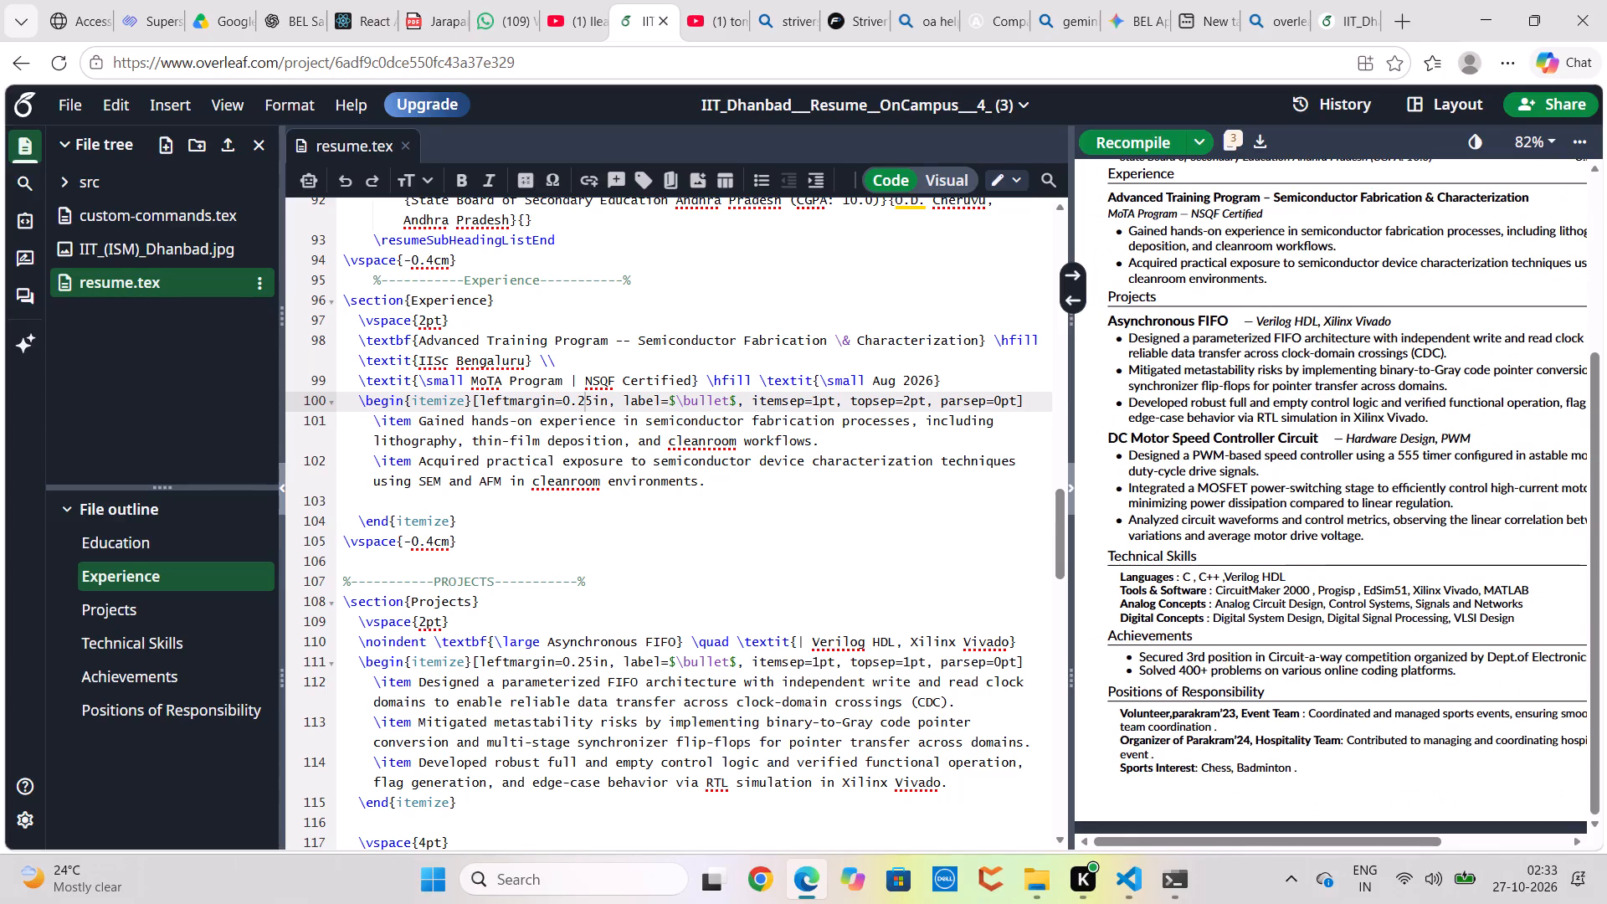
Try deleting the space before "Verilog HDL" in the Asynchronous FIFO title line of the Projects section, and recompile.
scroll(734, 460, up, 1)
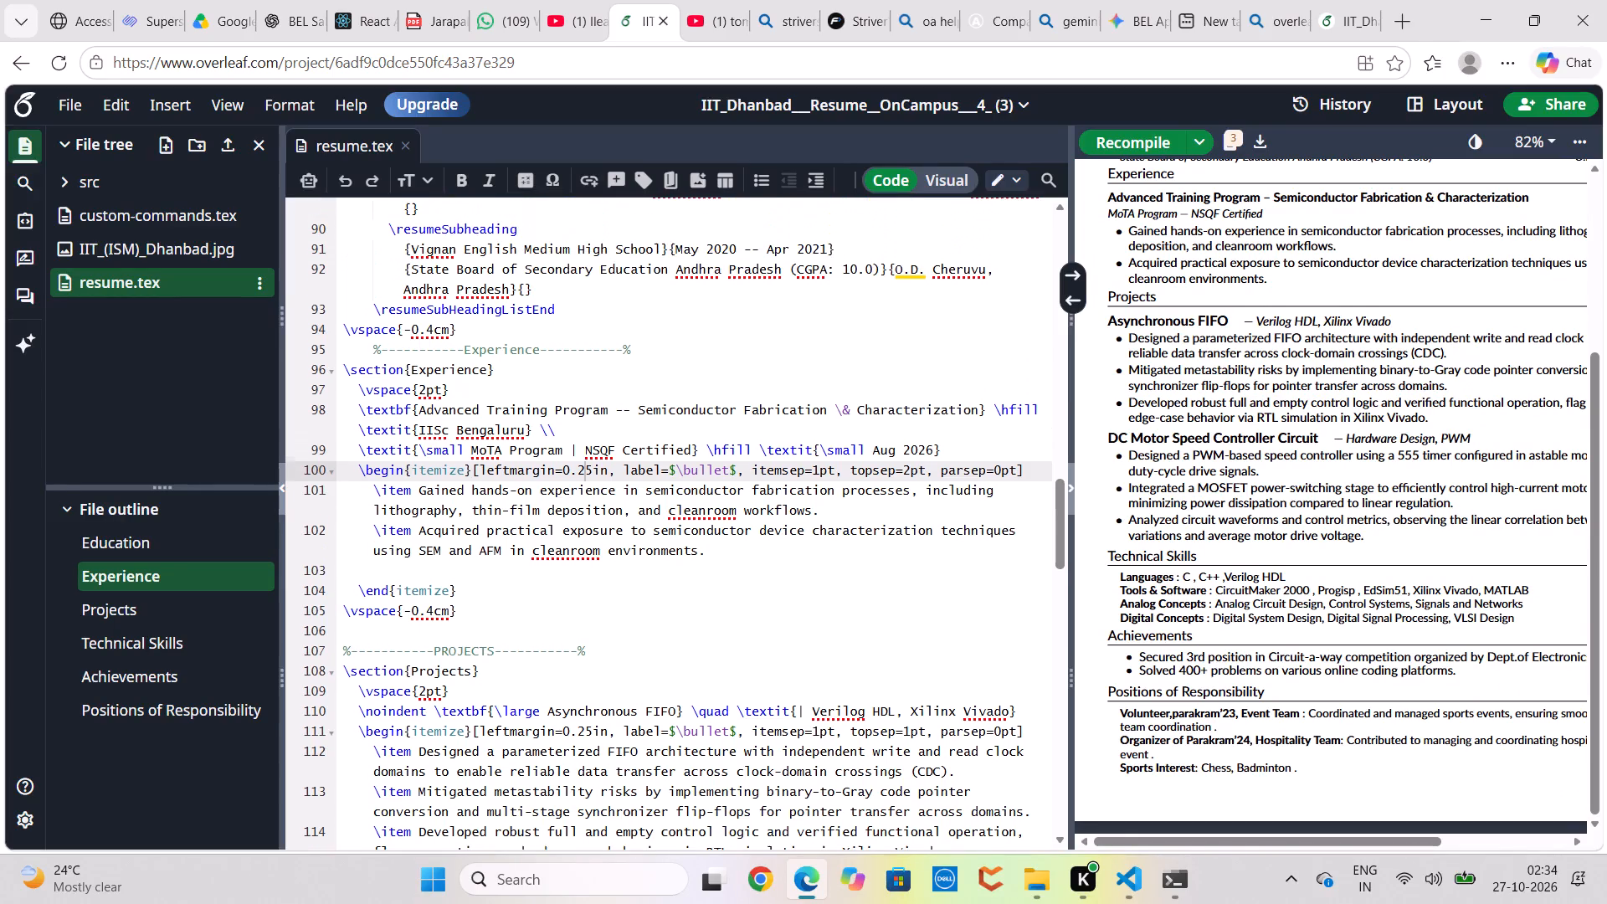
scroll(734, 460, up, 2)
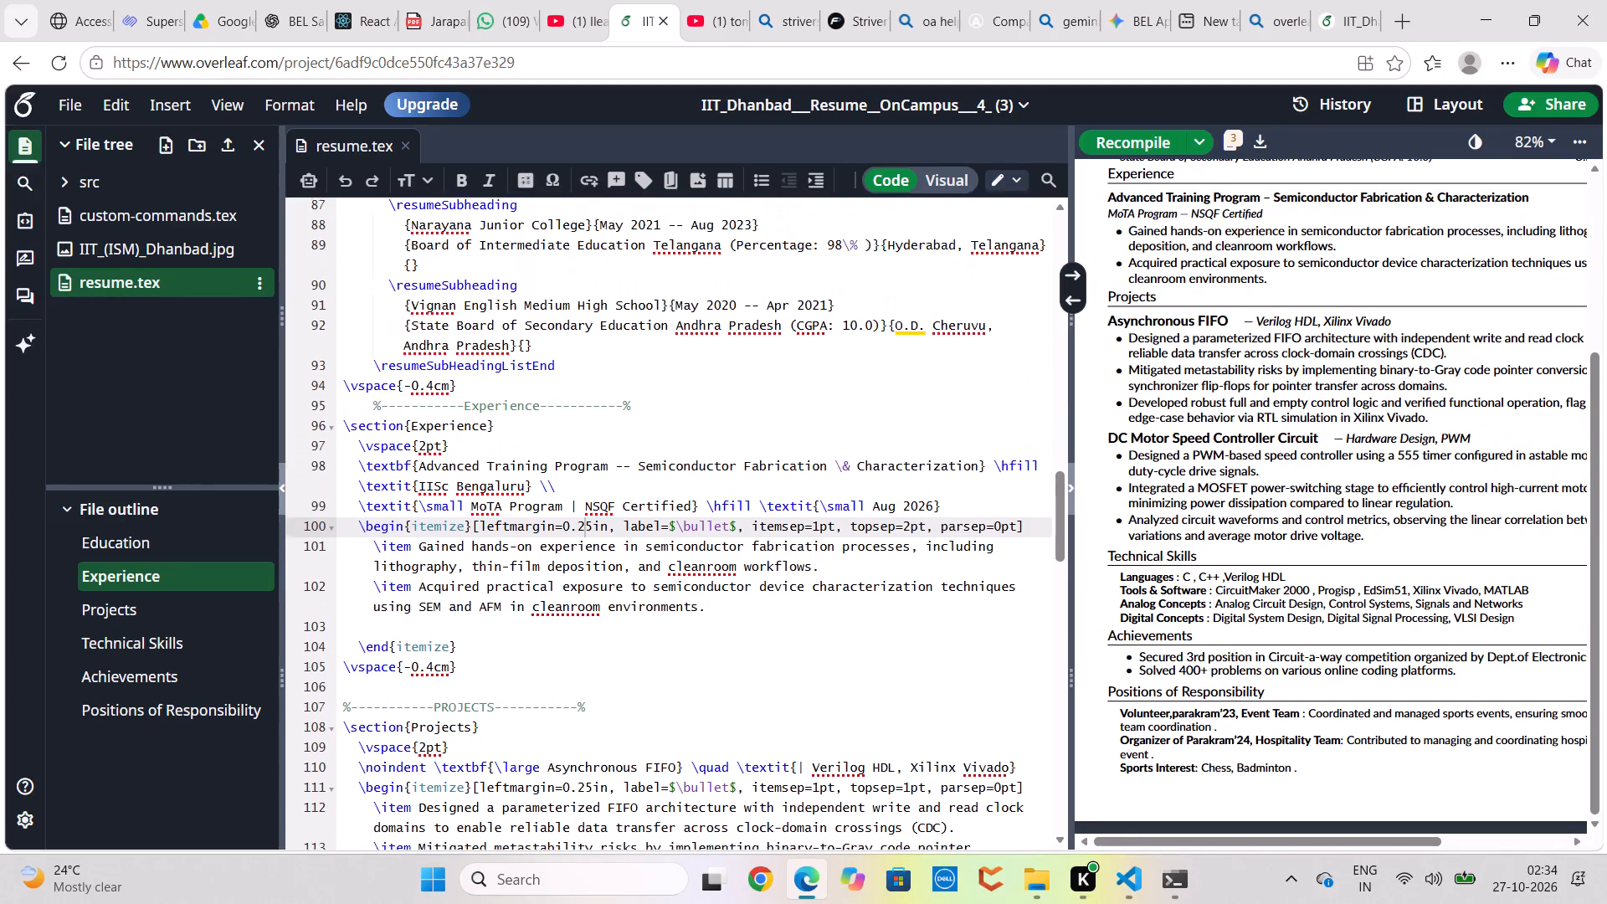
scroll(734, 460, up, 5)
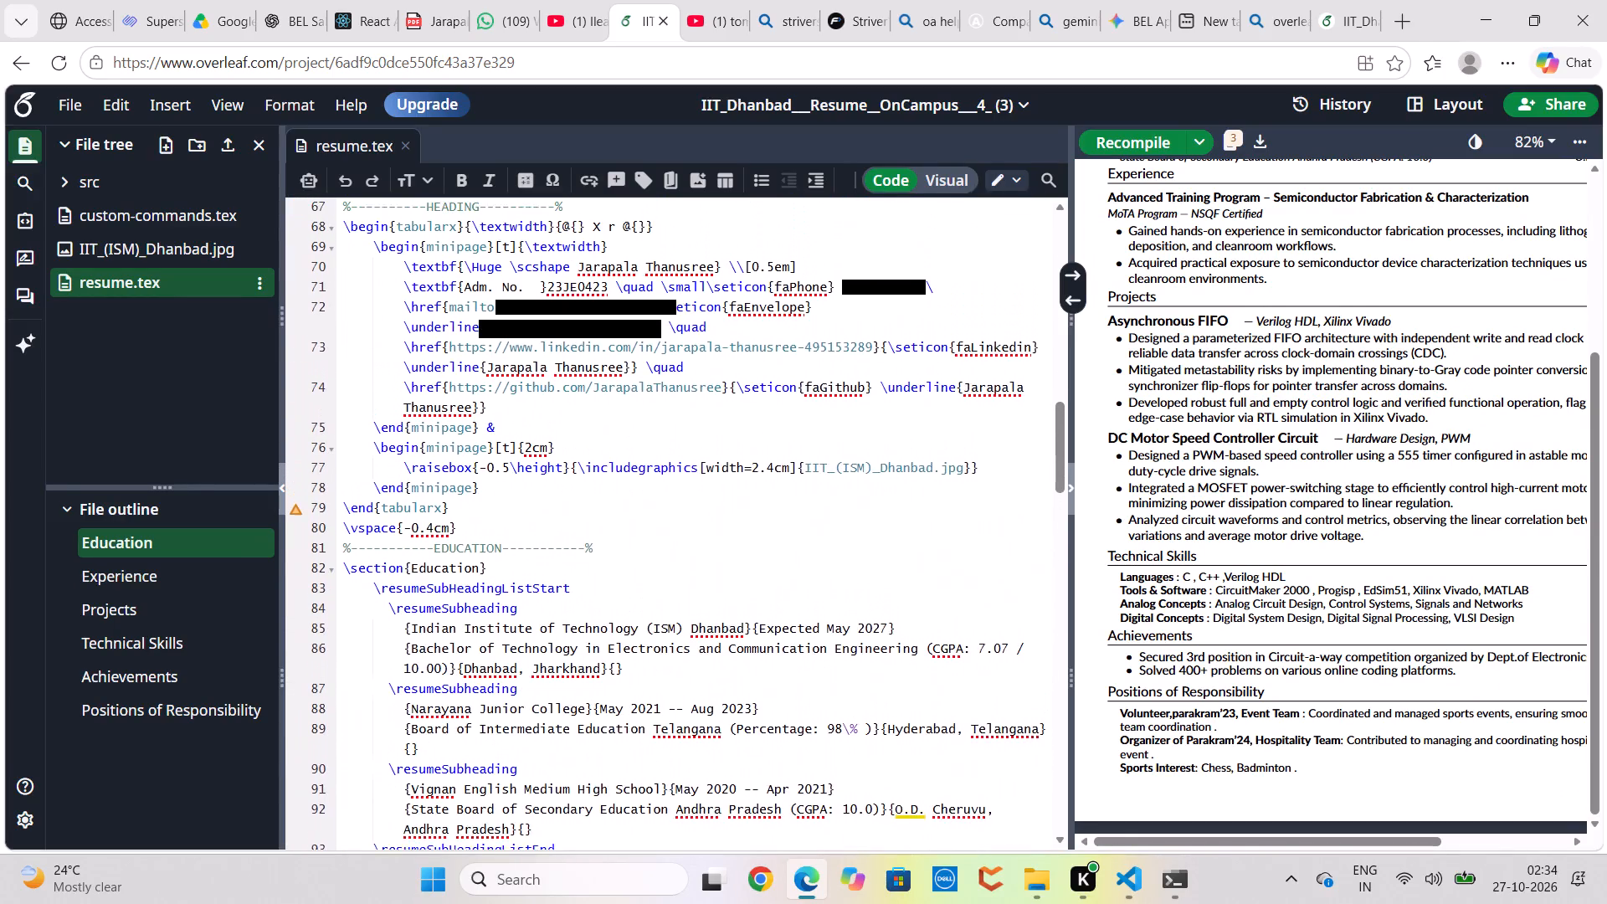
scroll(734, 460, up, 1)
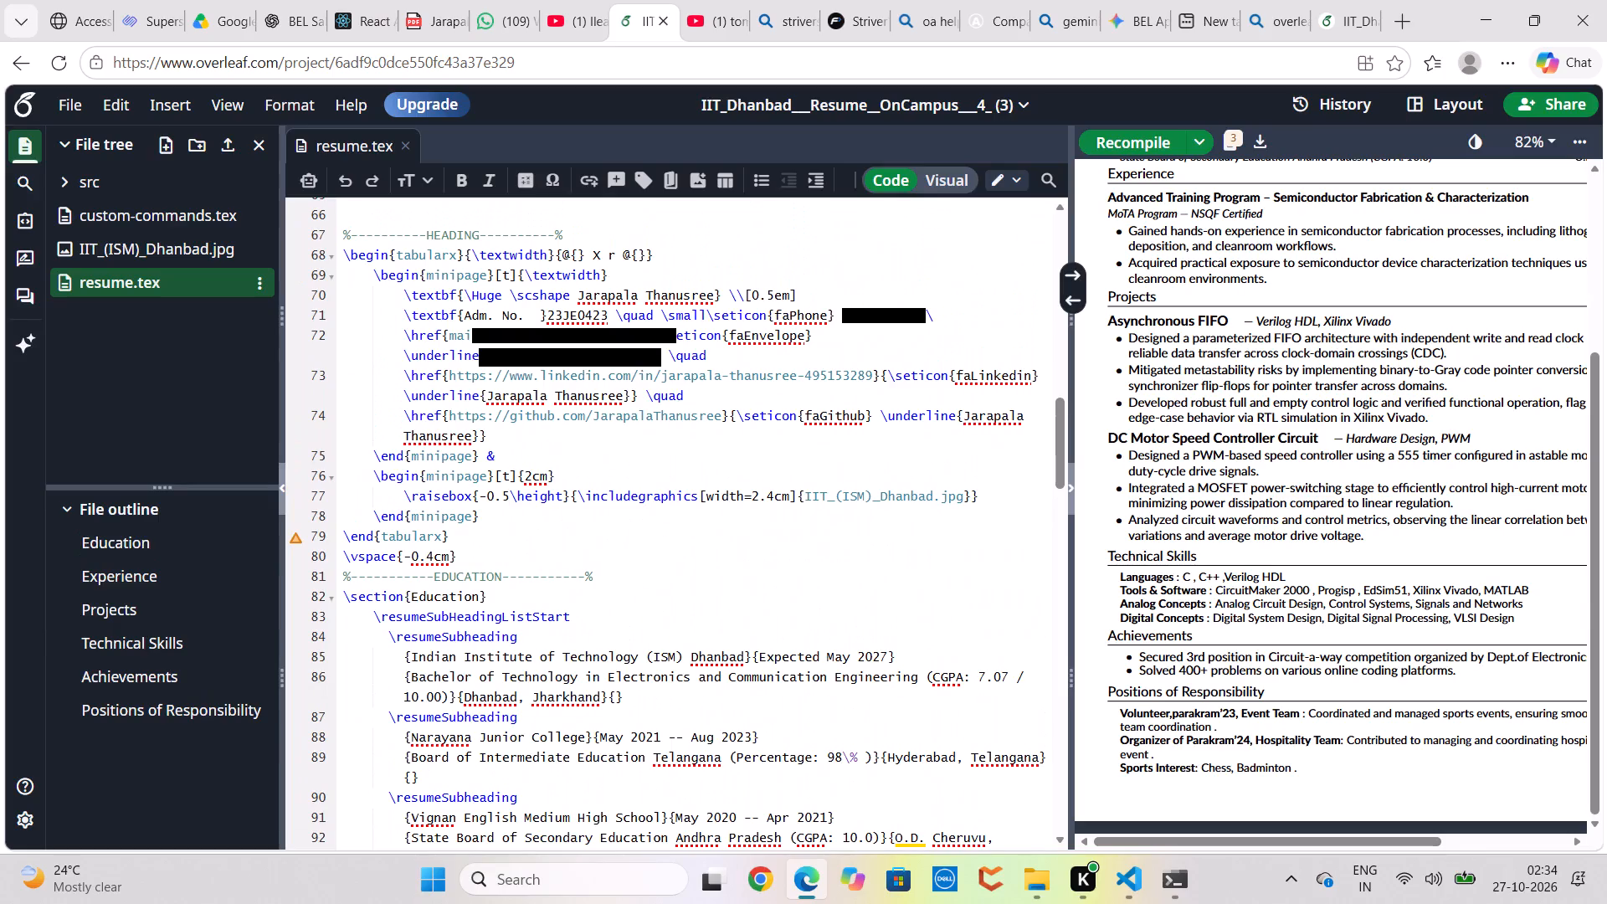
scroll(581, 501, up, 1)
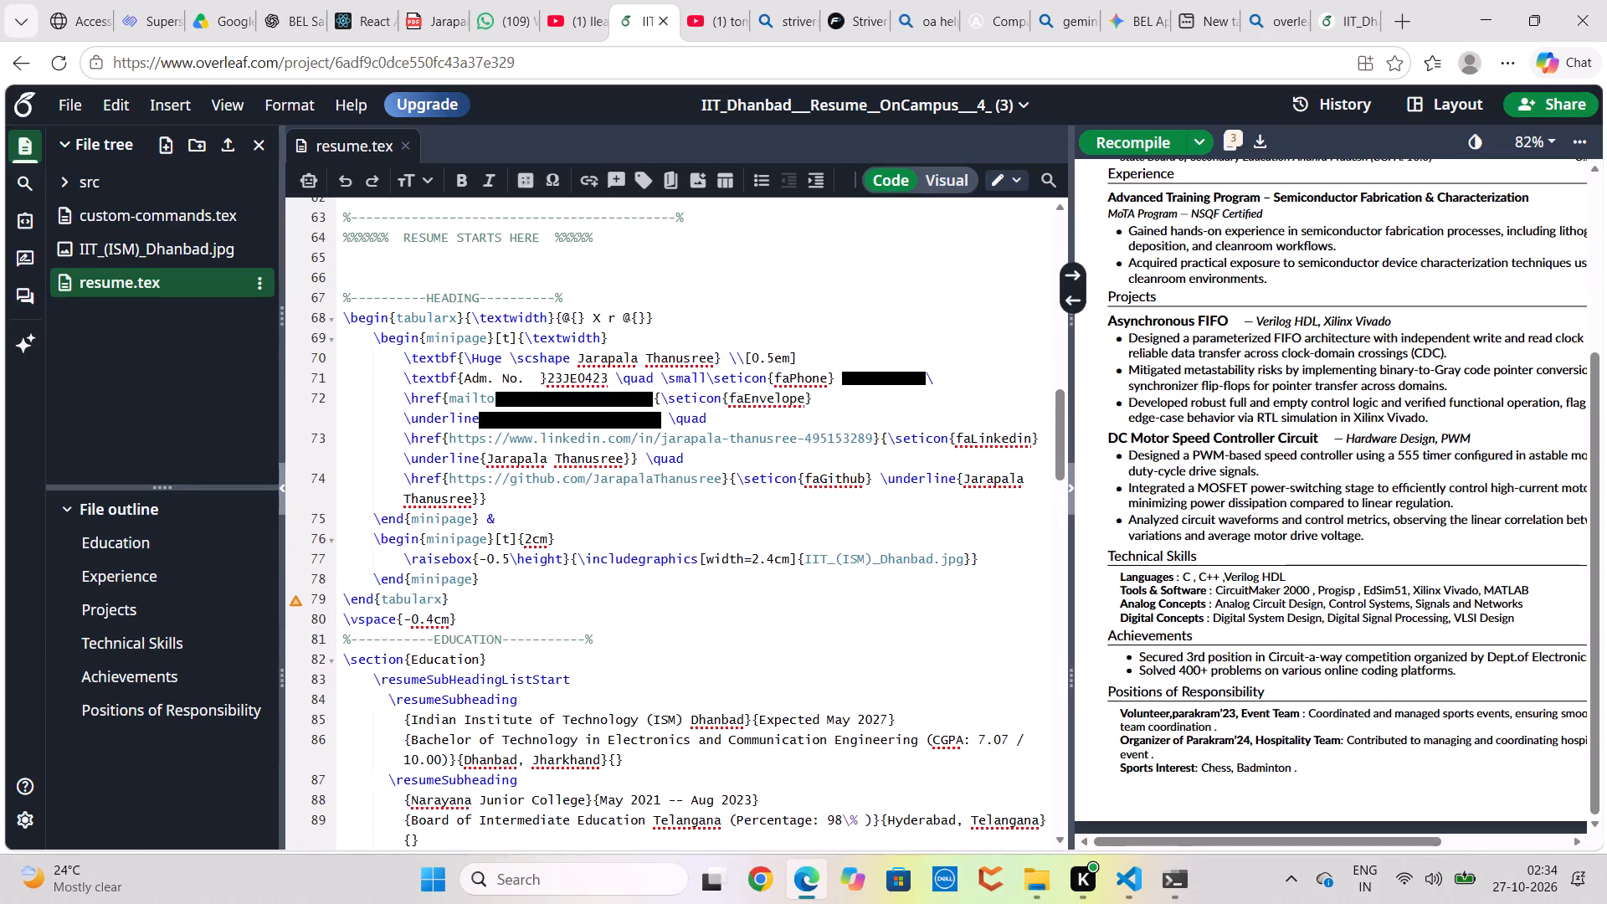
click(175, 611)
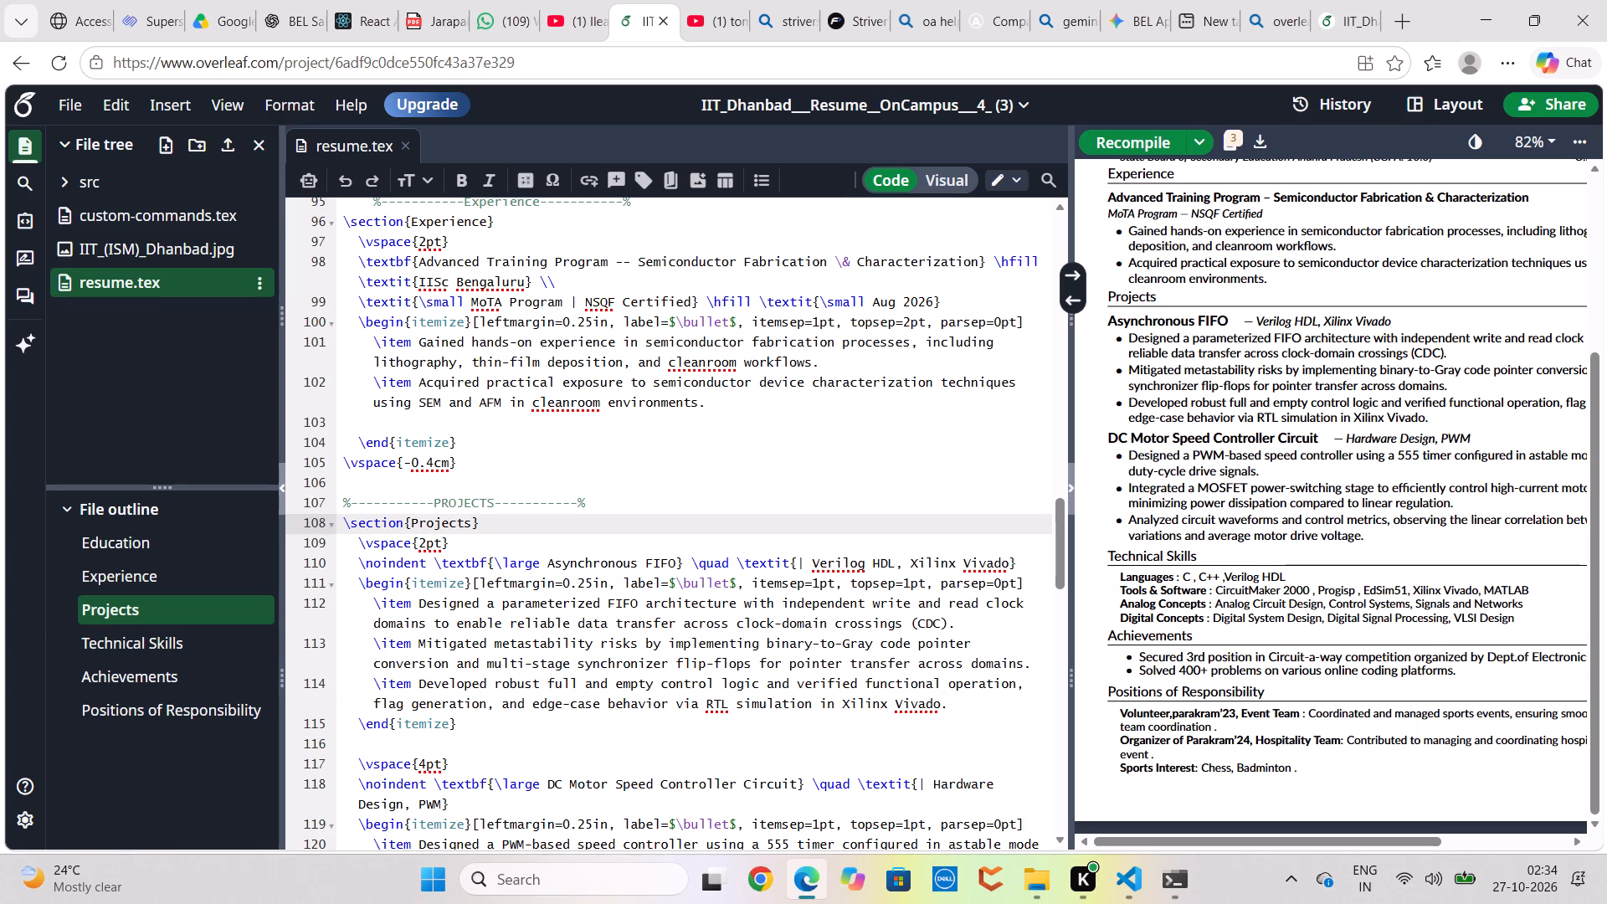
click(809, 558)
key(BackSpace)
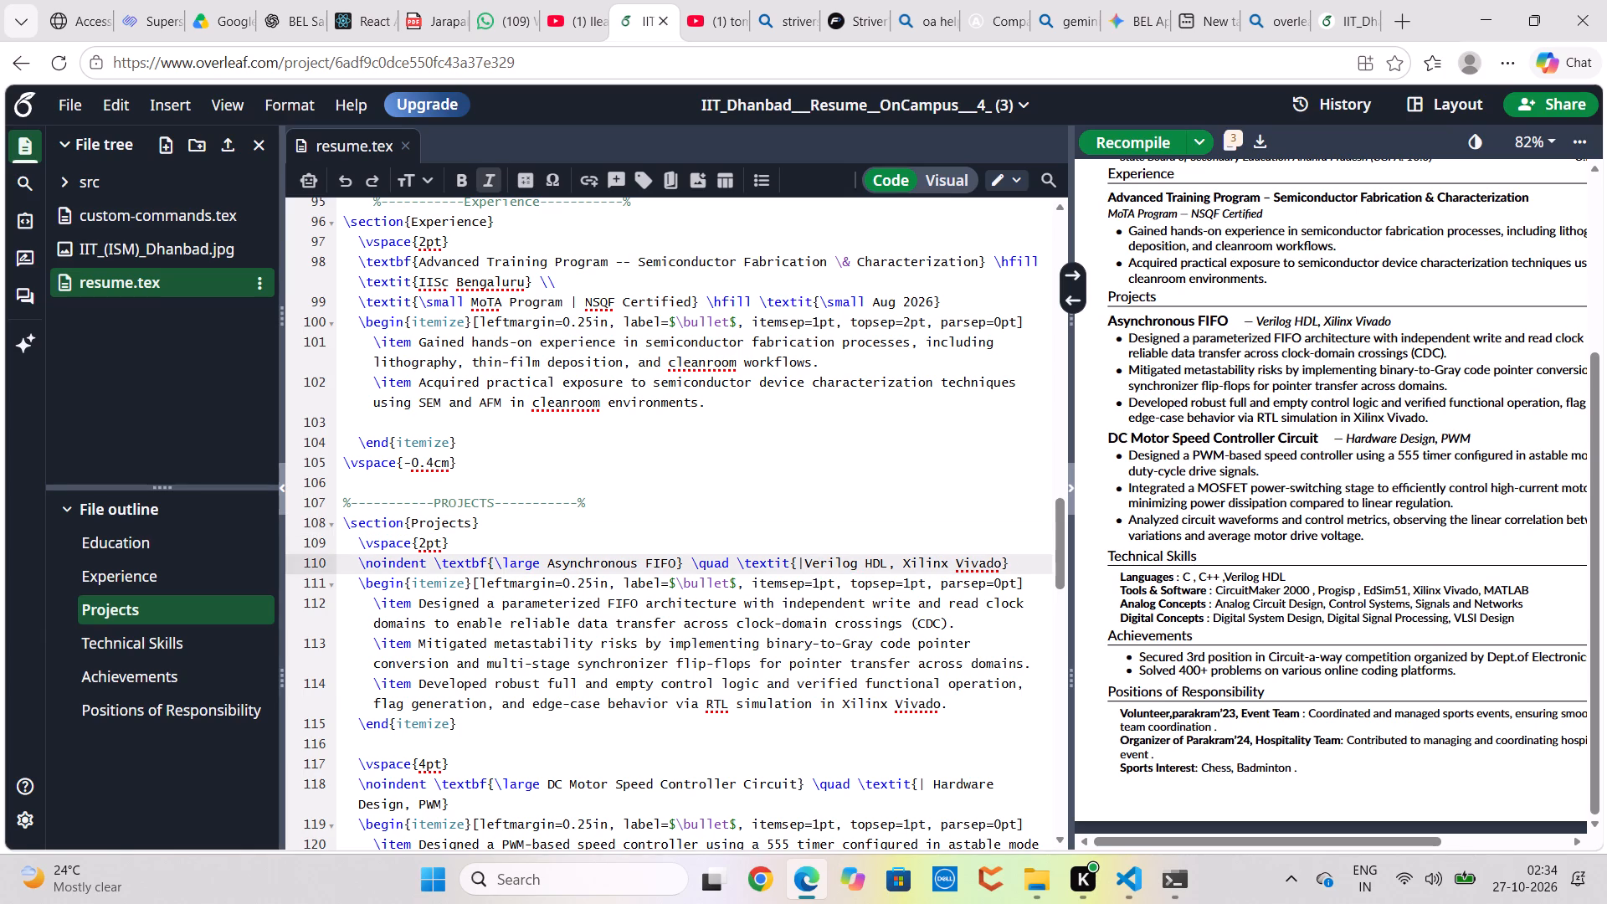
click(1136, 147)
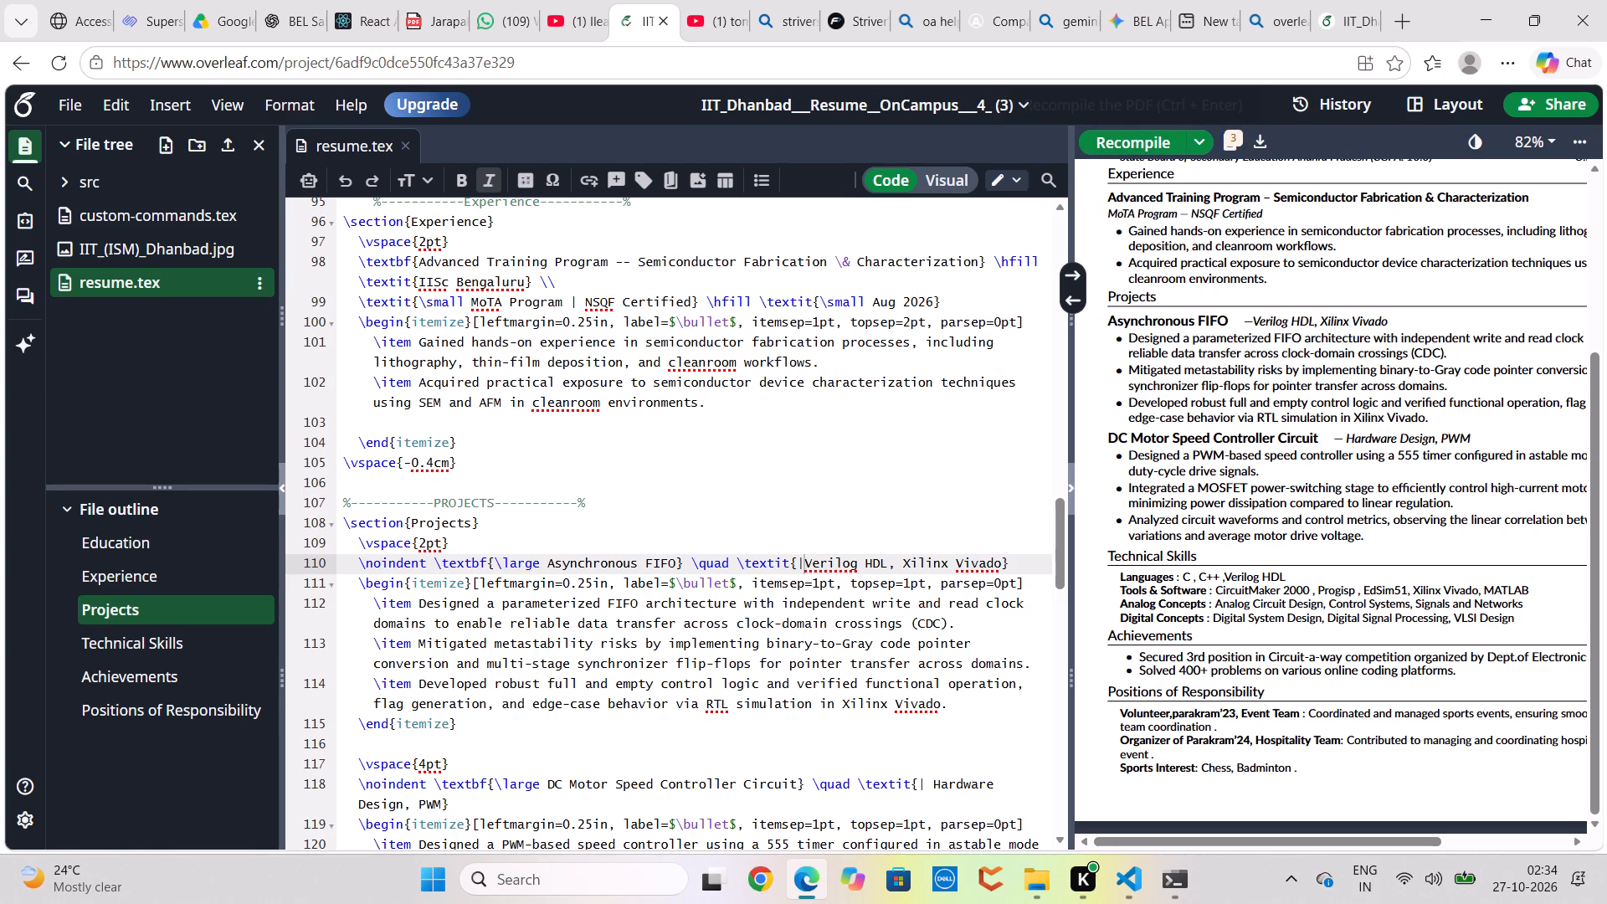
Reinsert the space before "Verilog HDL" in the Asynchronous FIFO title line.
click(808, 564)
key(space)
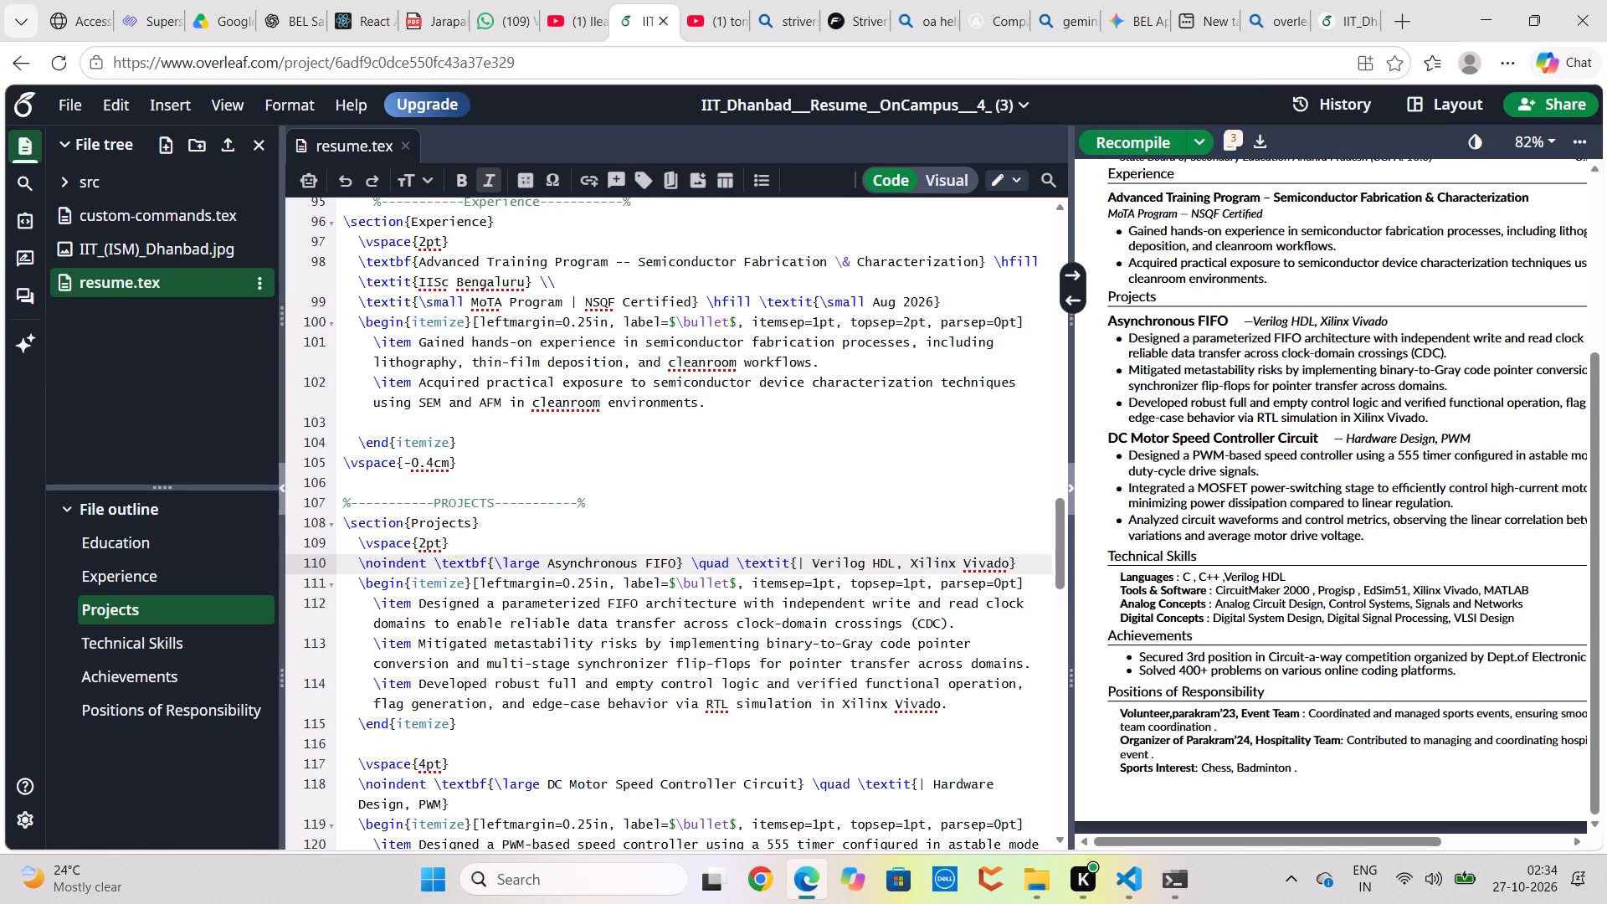
scroll(731, 649, down, 2)
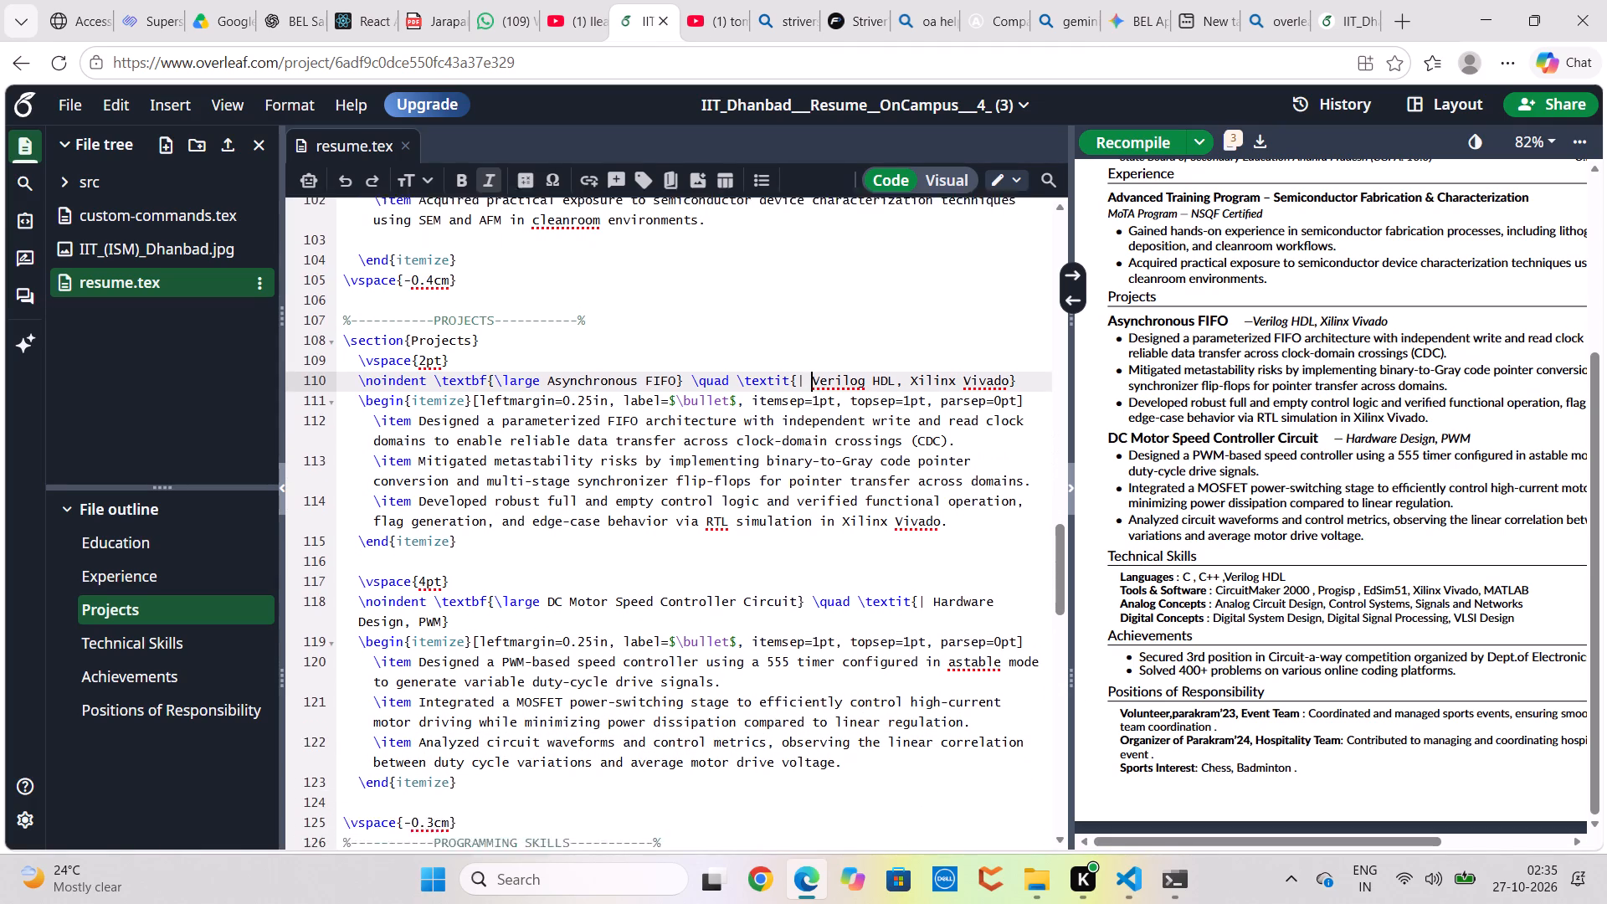
scroll(514, 492, down, 1)
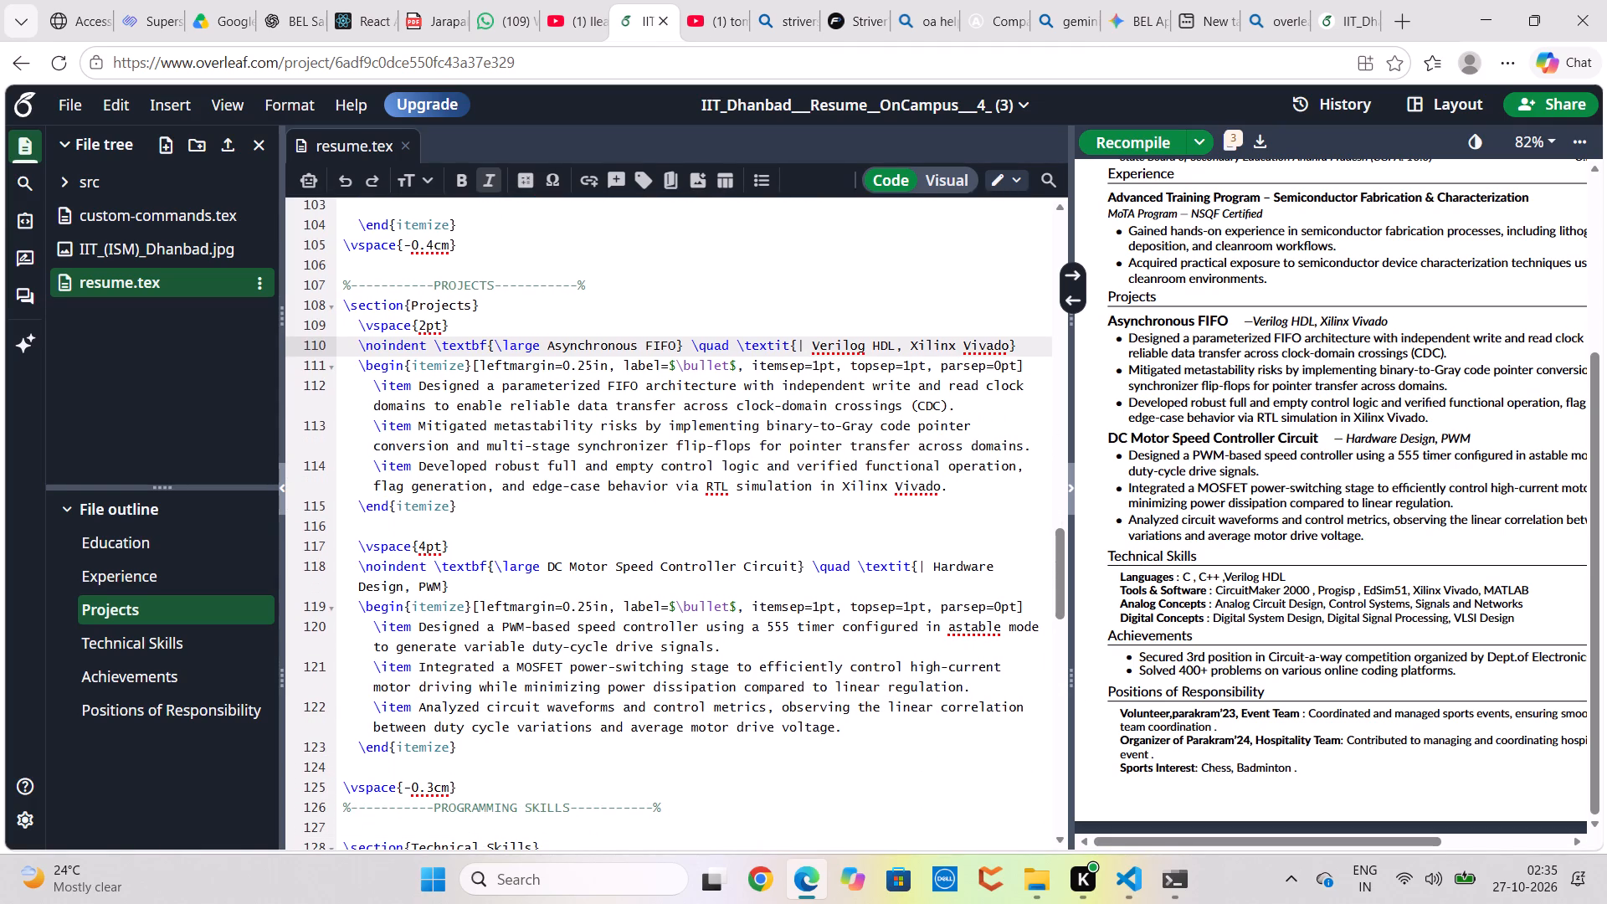
drag(343, 306, 461, 782)
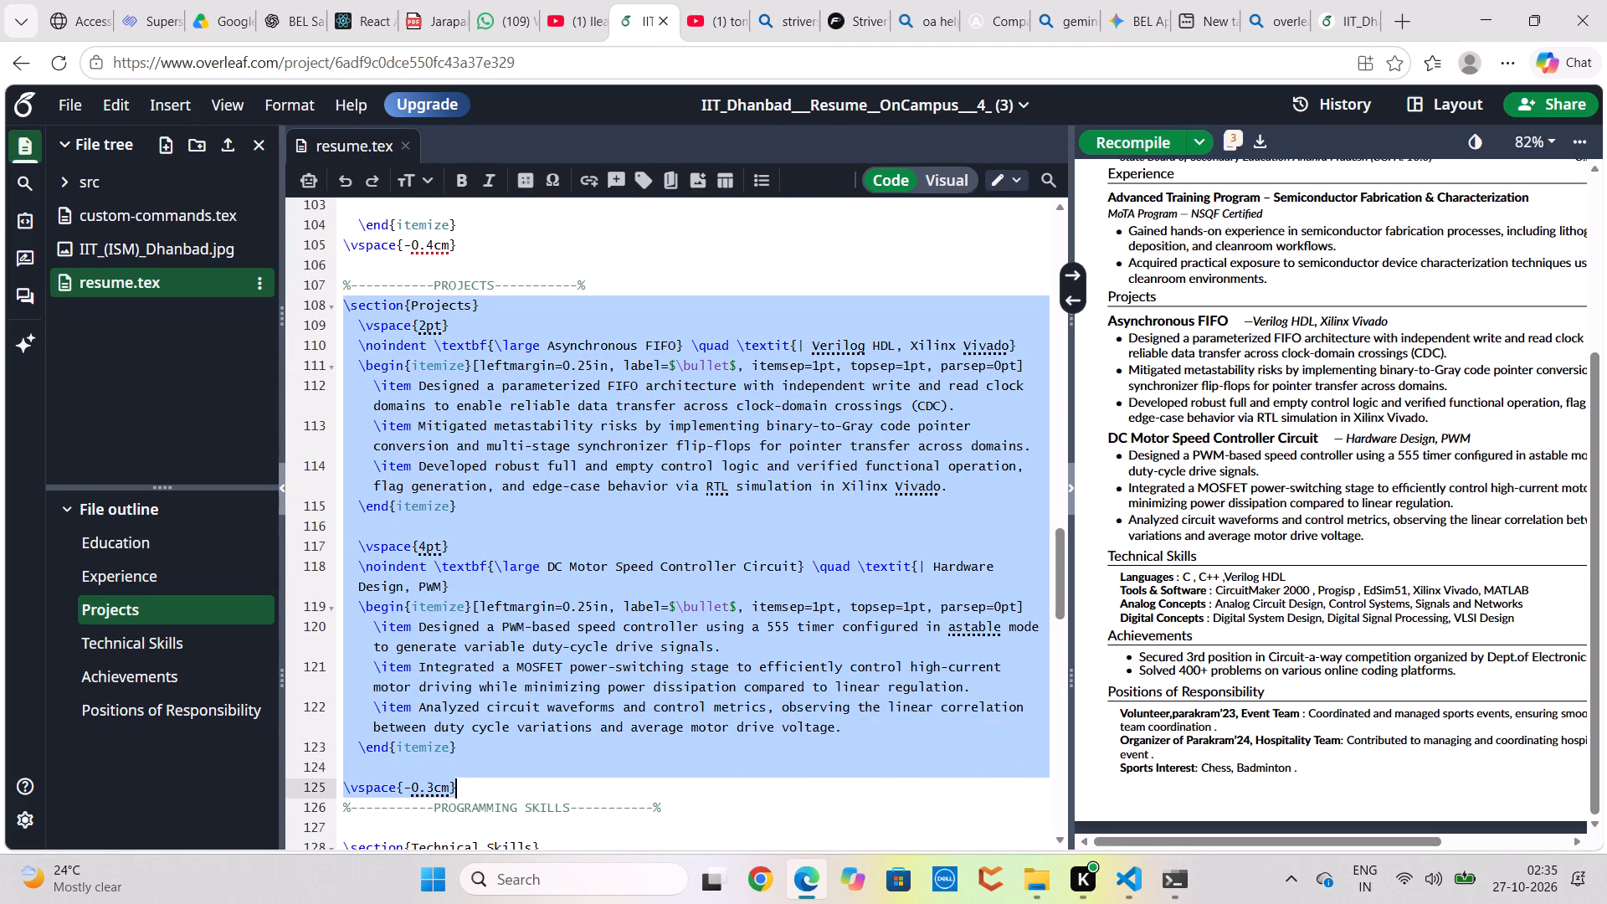
key(ctrl+v)
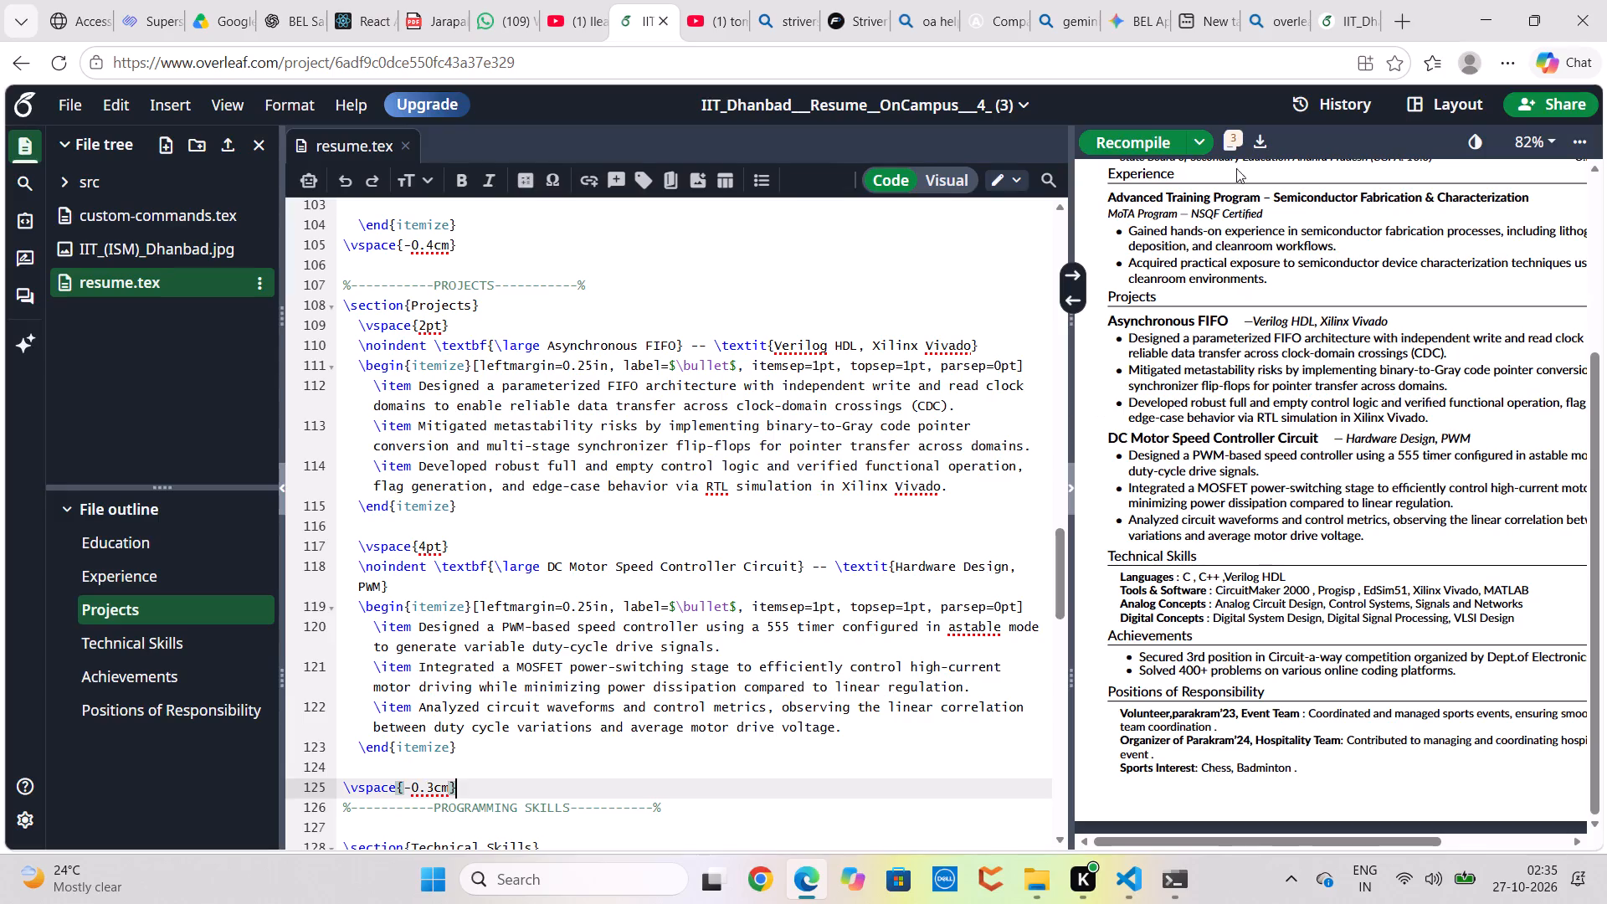
click(1142, 137)
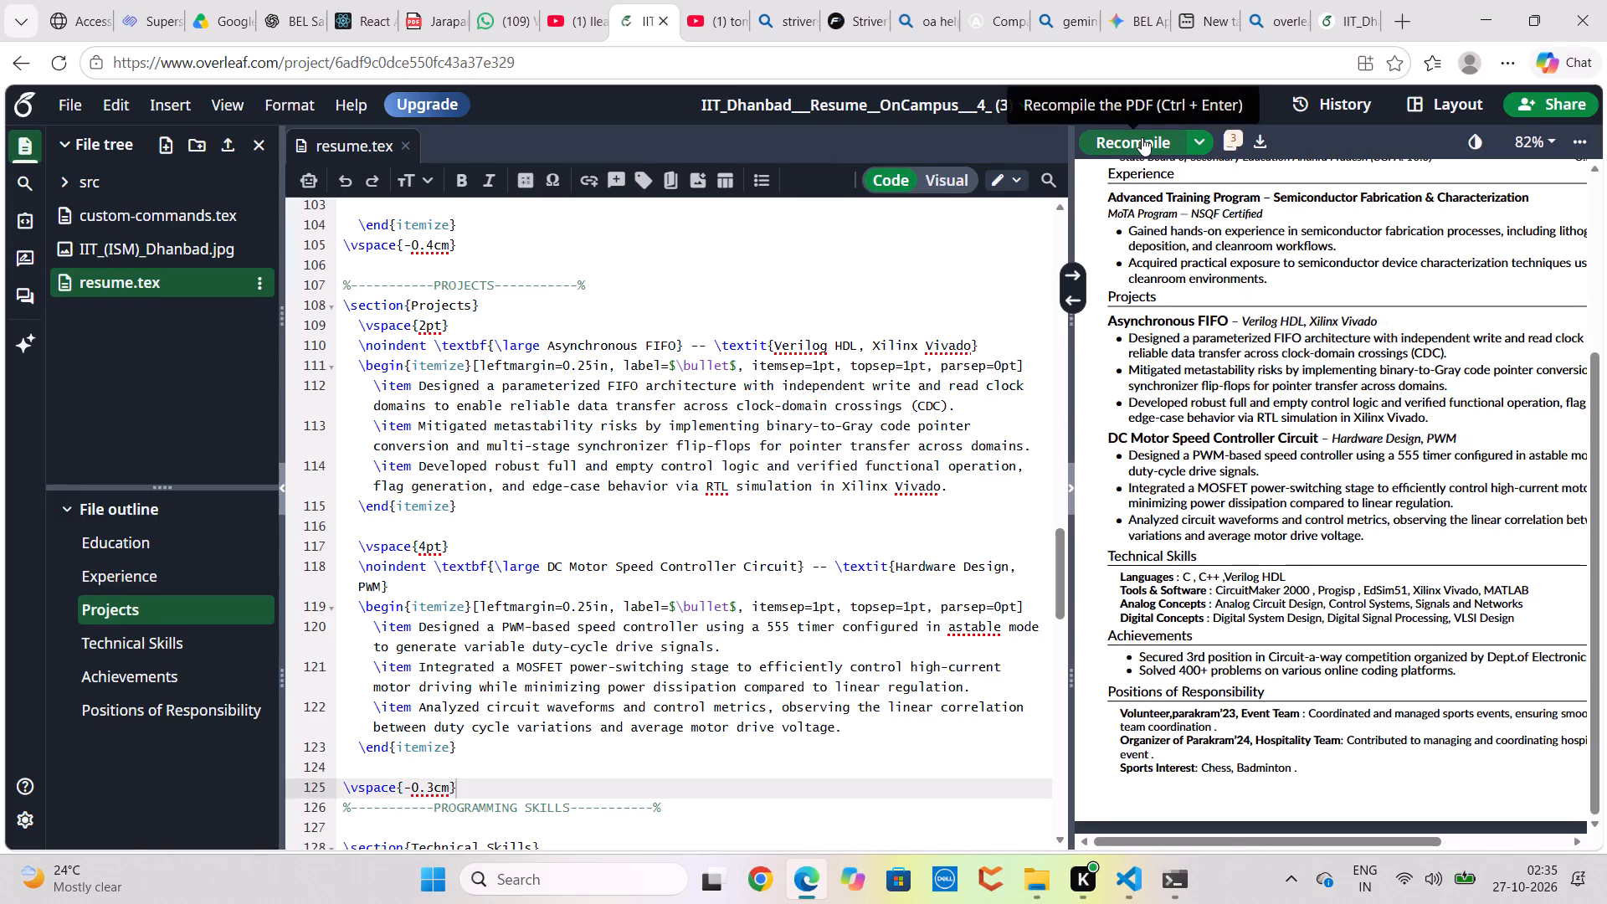
scroll(1293, 539, down, 5)
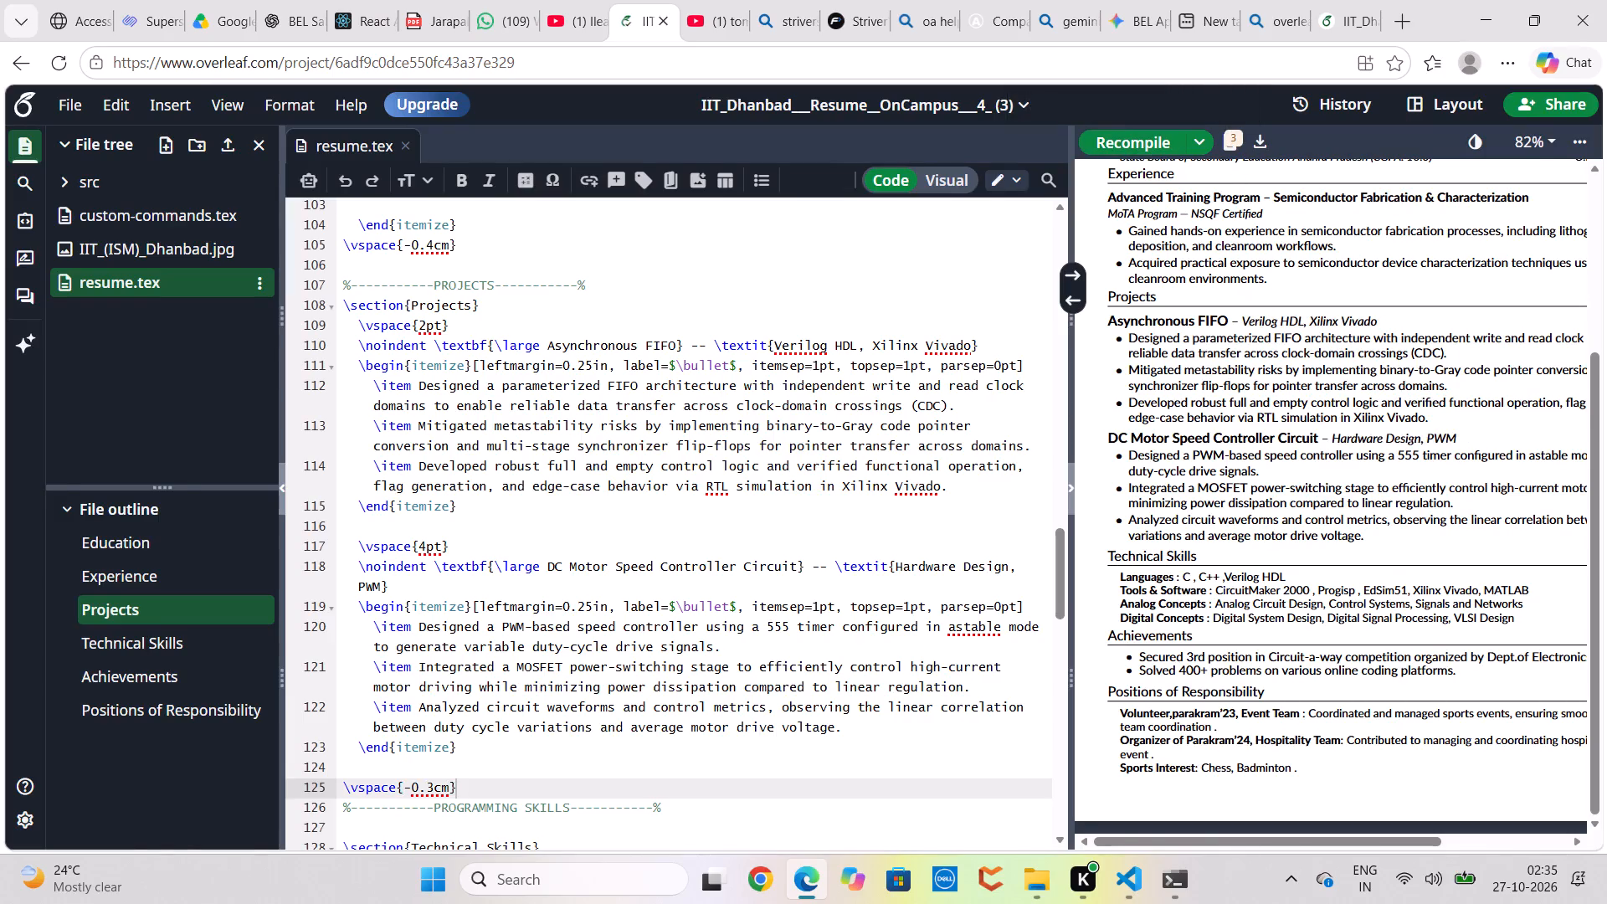
scroll(1293, 539, up, 8)
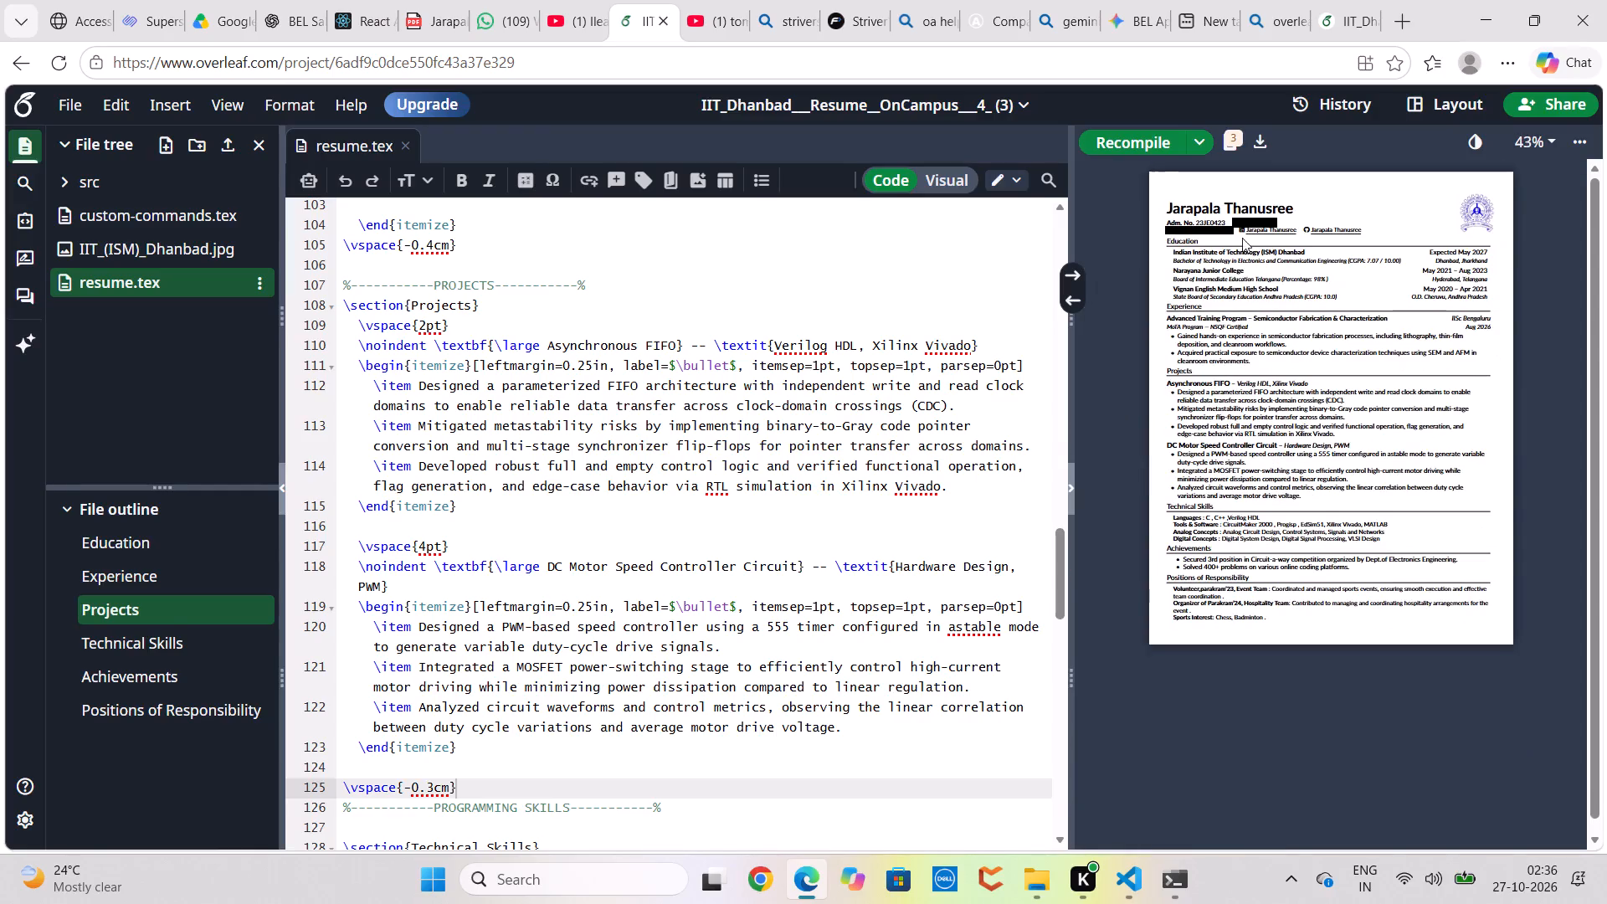
Download the compiled resume as a PDF, dismiss the downloads list and look over the whole page in the preview.
click(1256, 143)
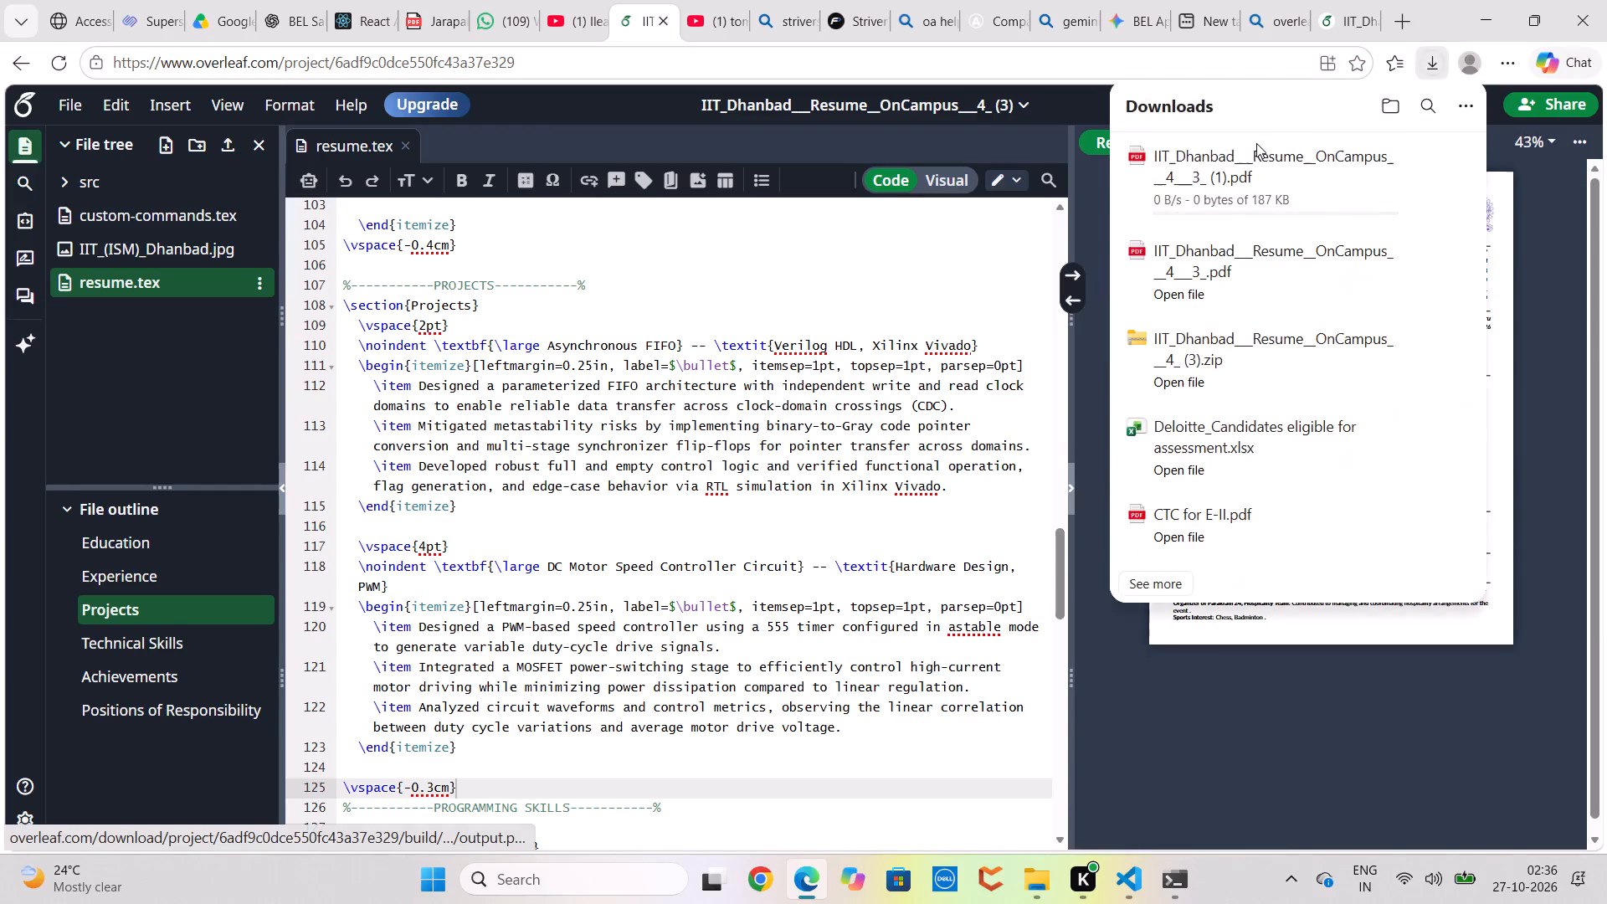
click(1563, 326)
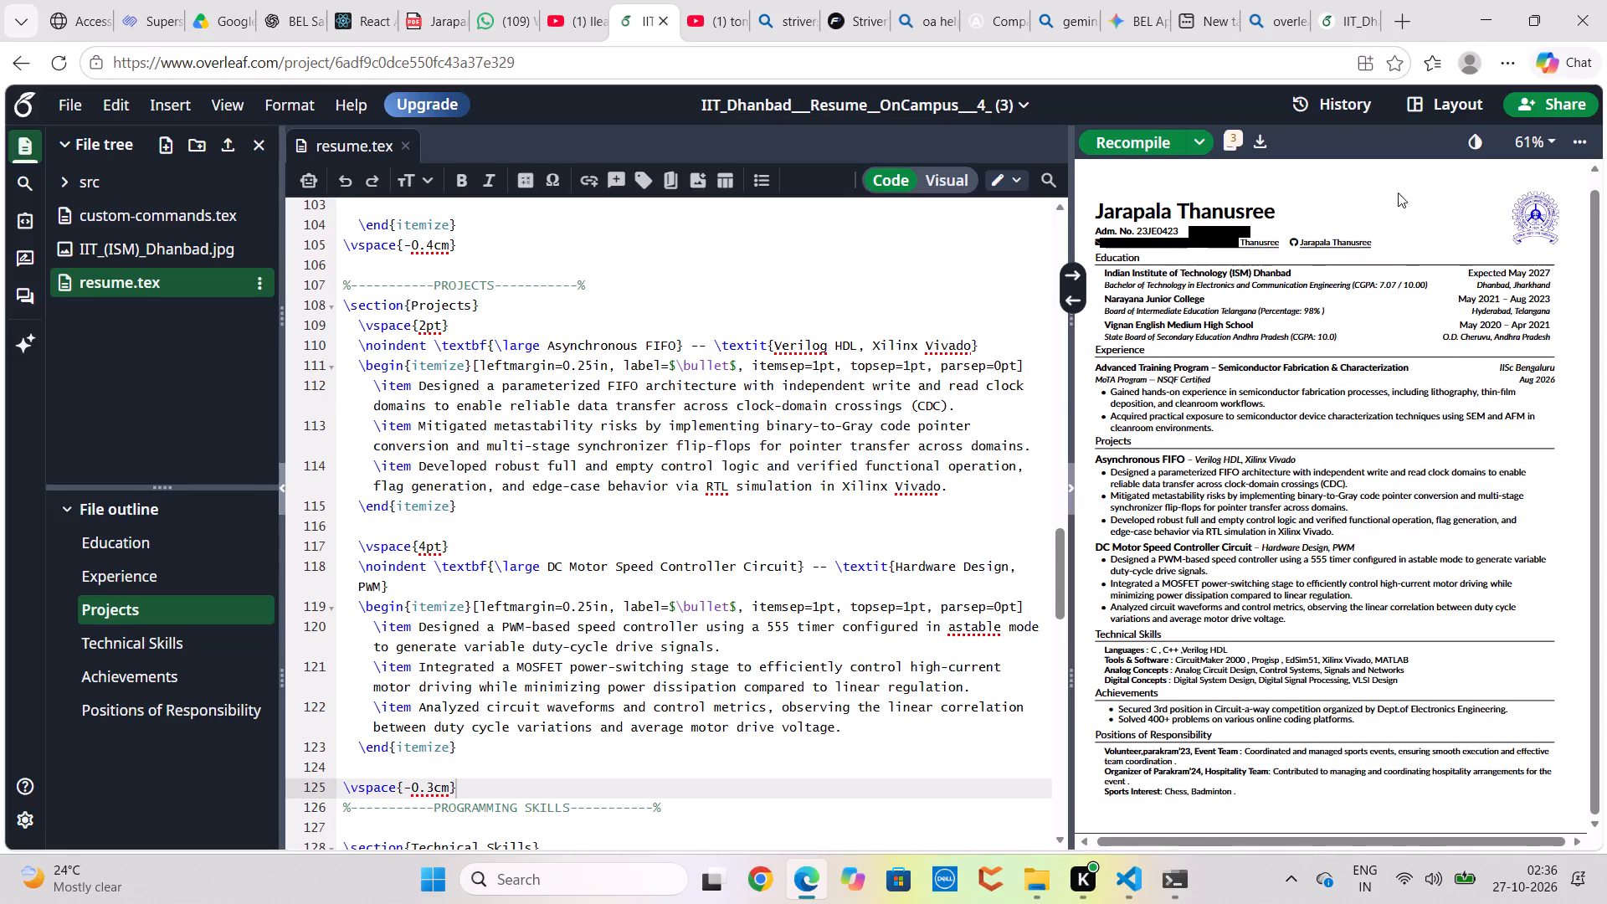
scroll(1351, 351, up, 2)
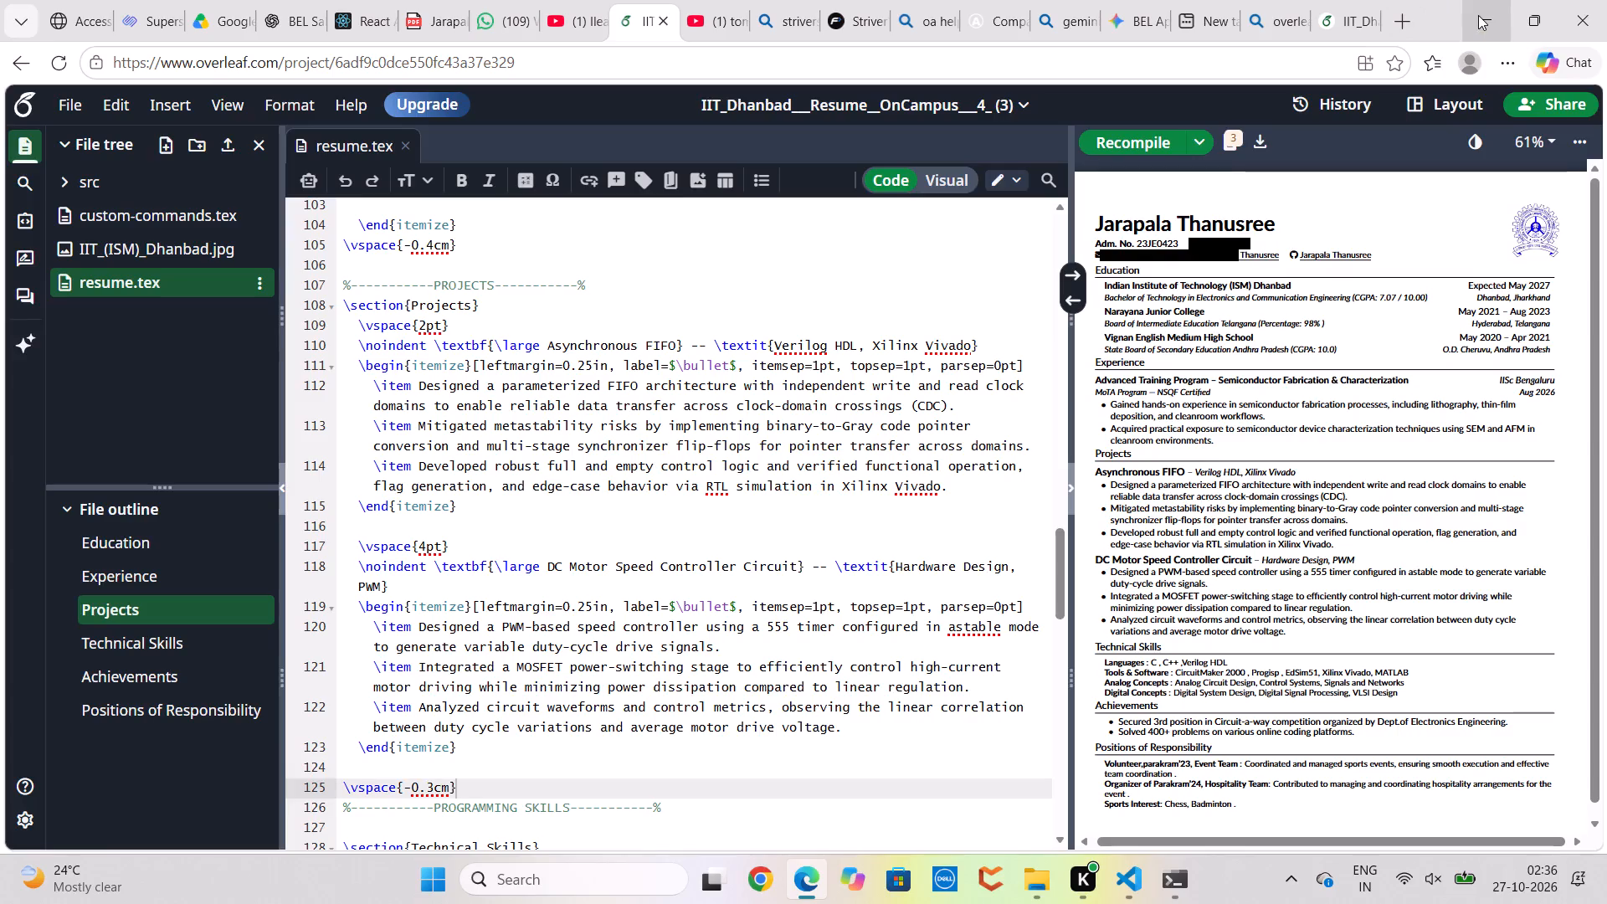
Close the YouTube tab with the "tommarow panchangam" search results.
click(698, 8)
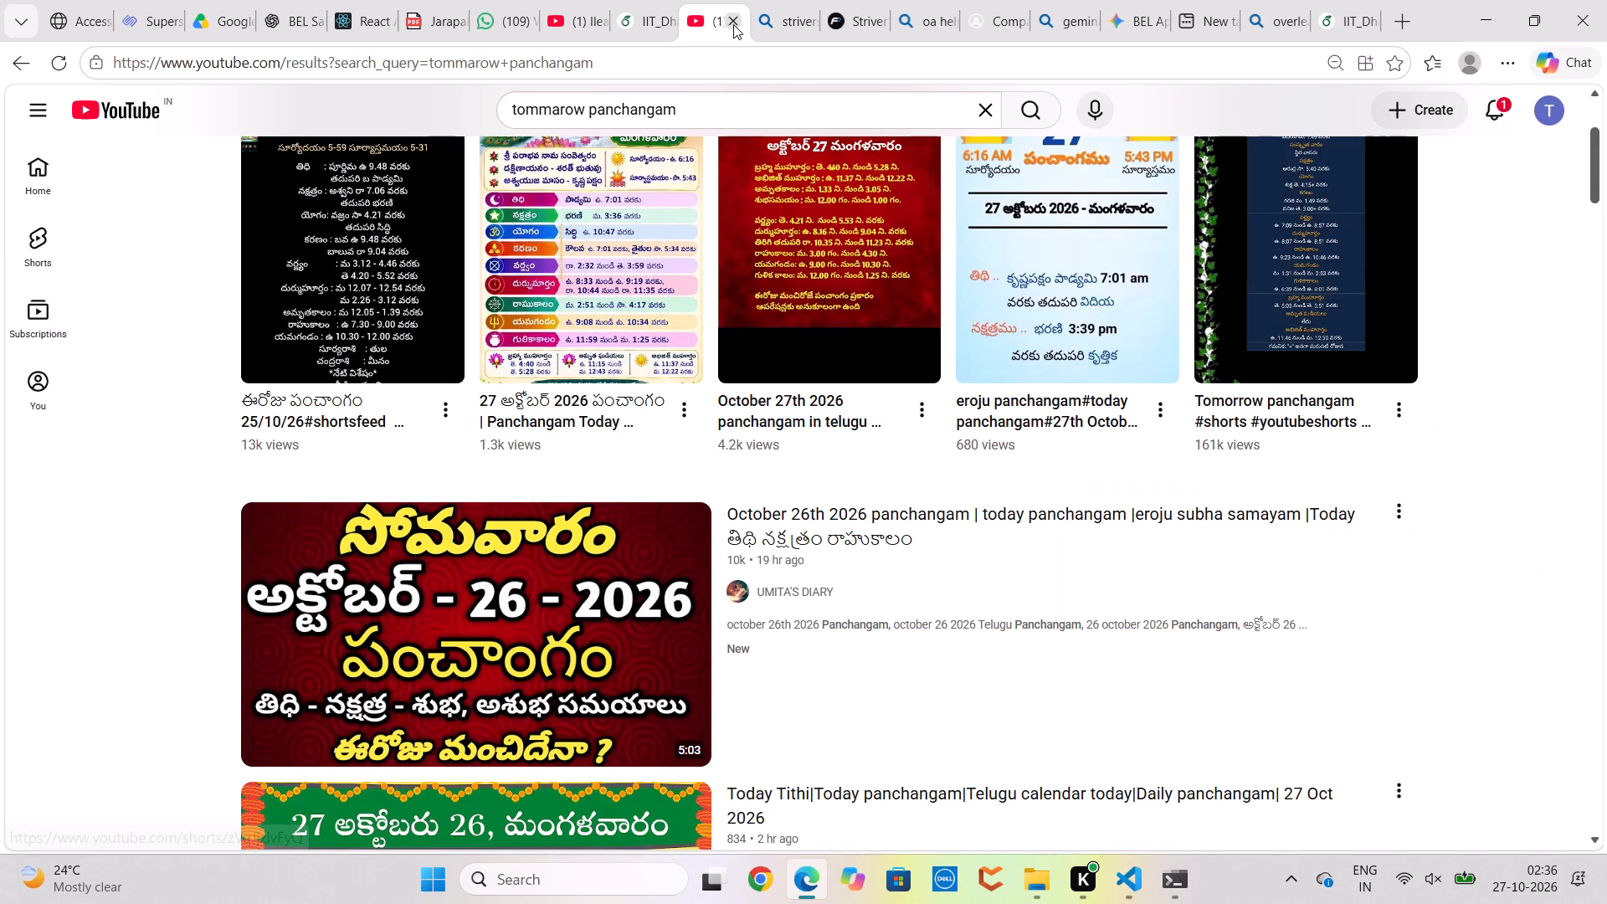
click(734, 24)
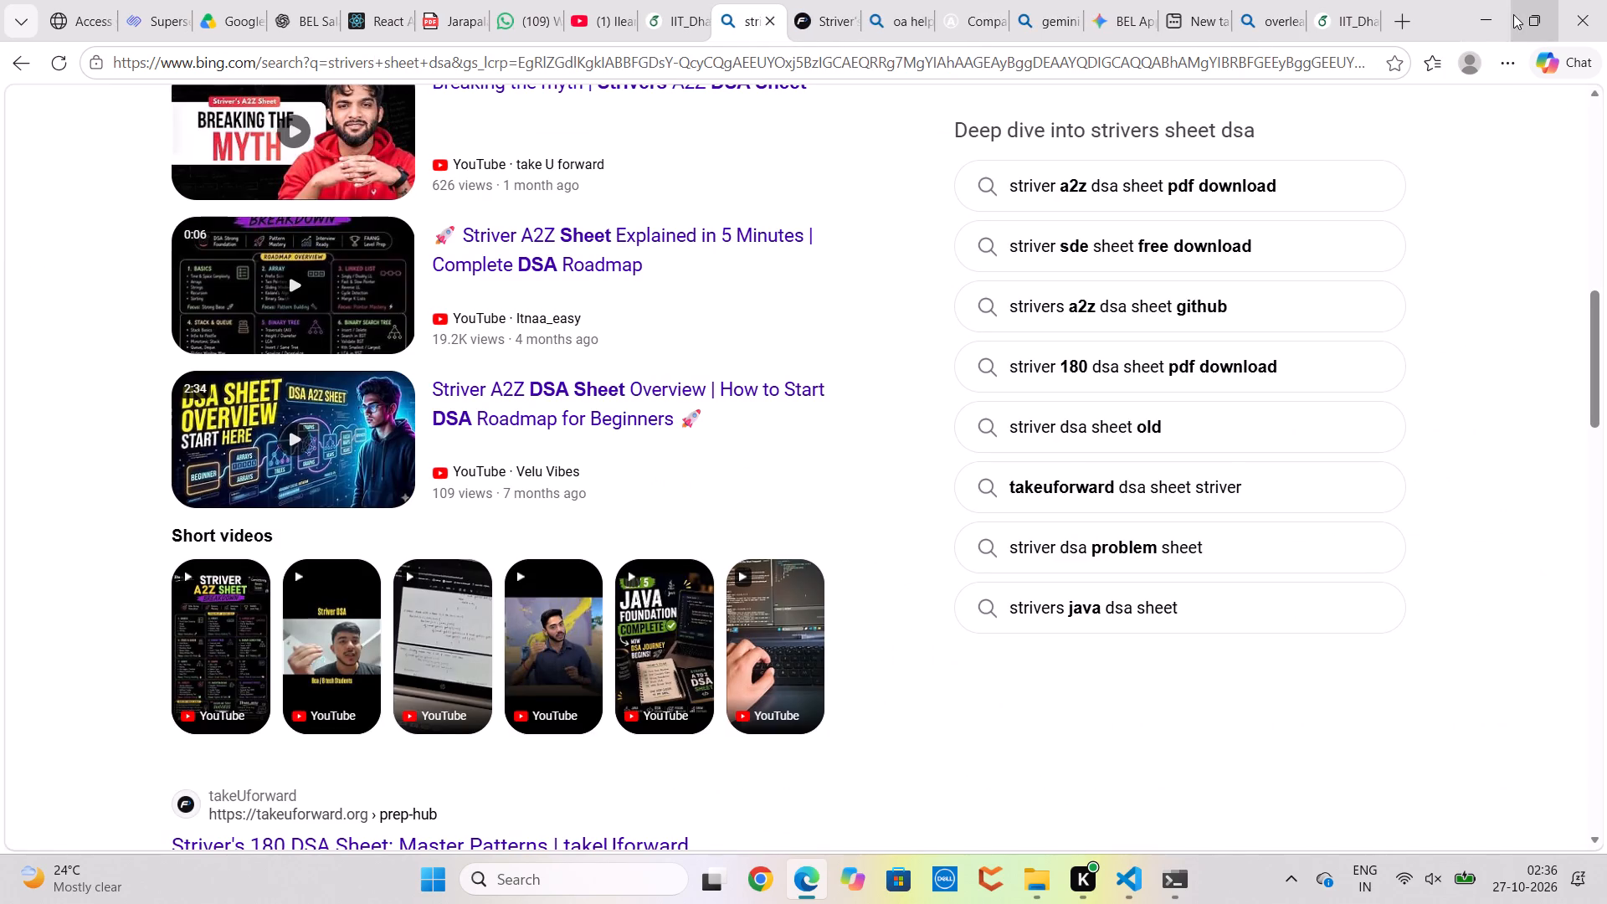
Restore the maximized browser window to its smaller size.
click(1513, 14)
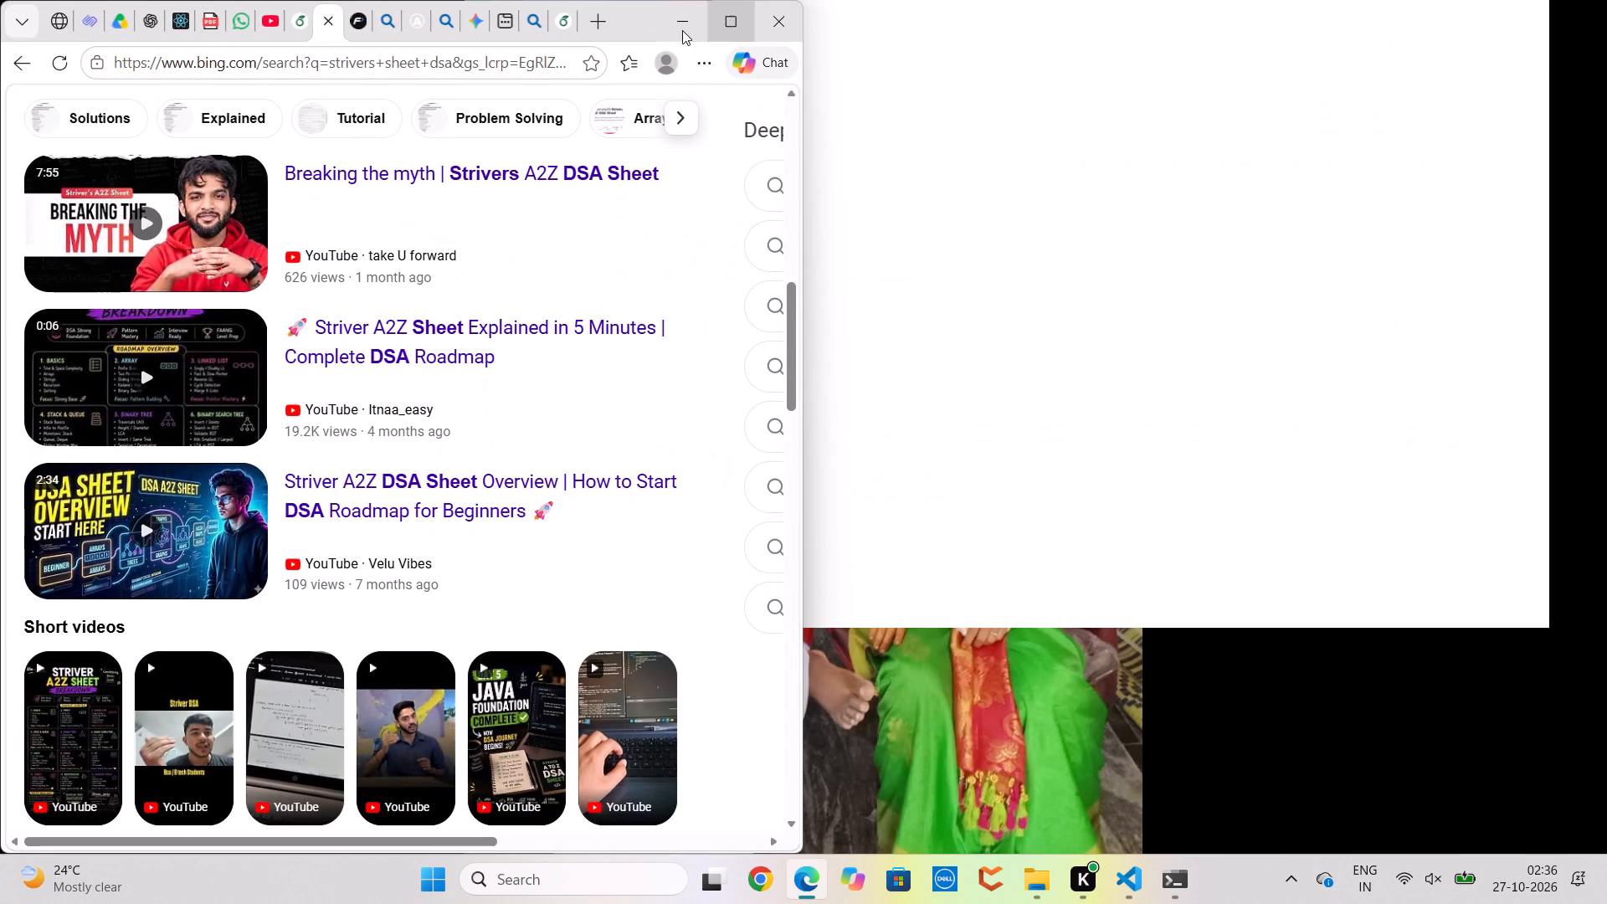
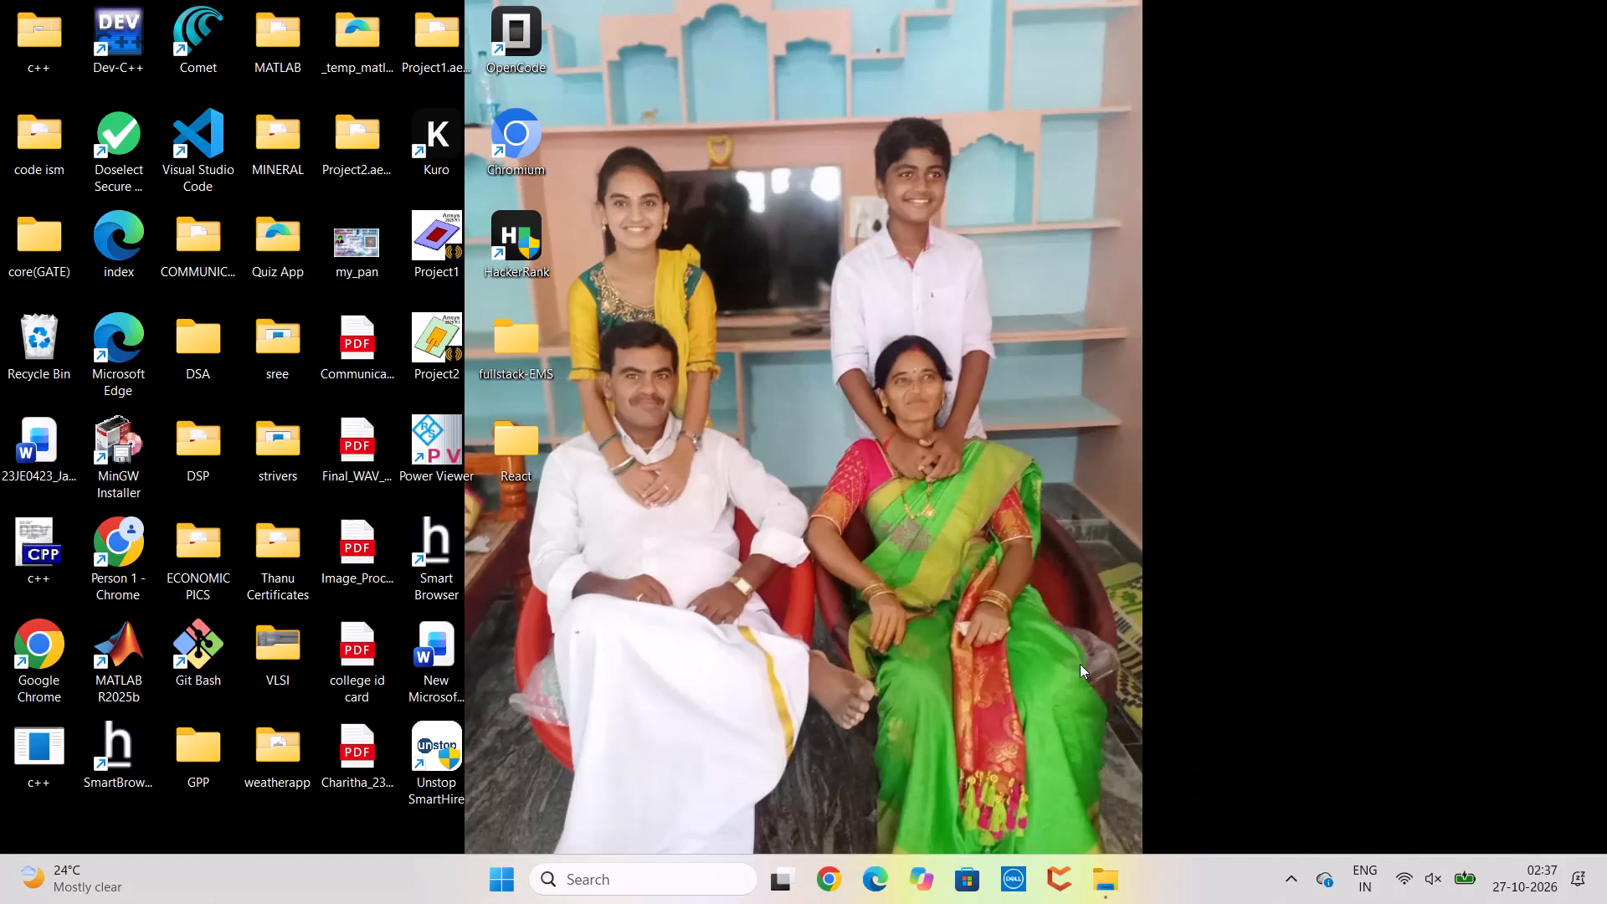
Turn off the computer's Wi-Fi and Bluetooth and return to the desktop.
click(1030, 645)
click(1408, 886)
click(1271, 482)
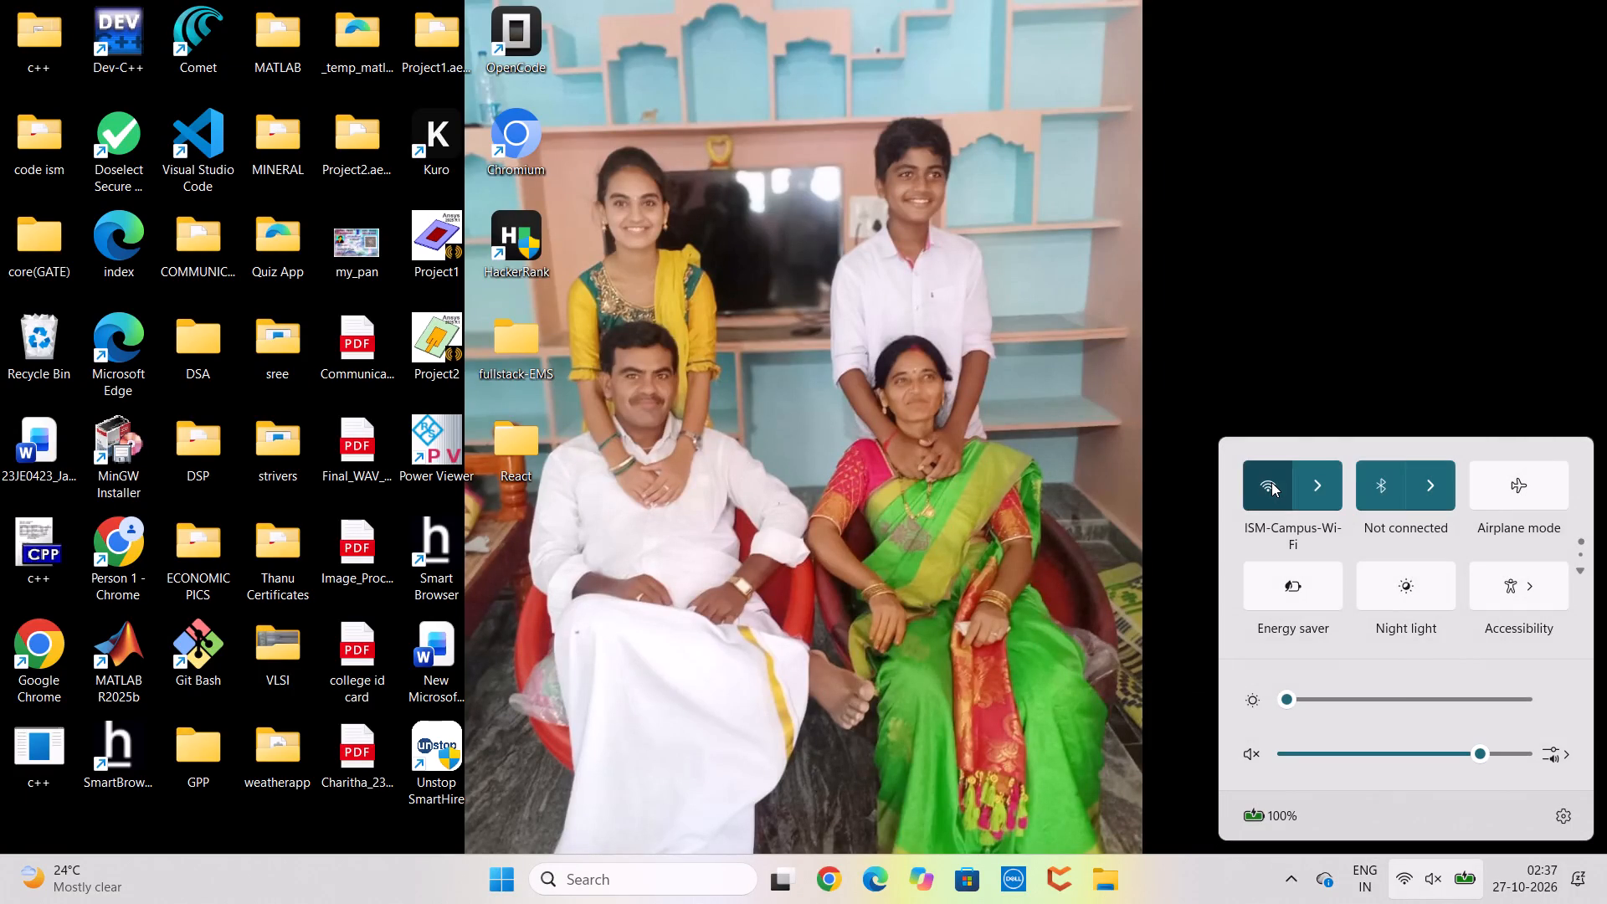
click(1374, 474)
click(1105, 433)
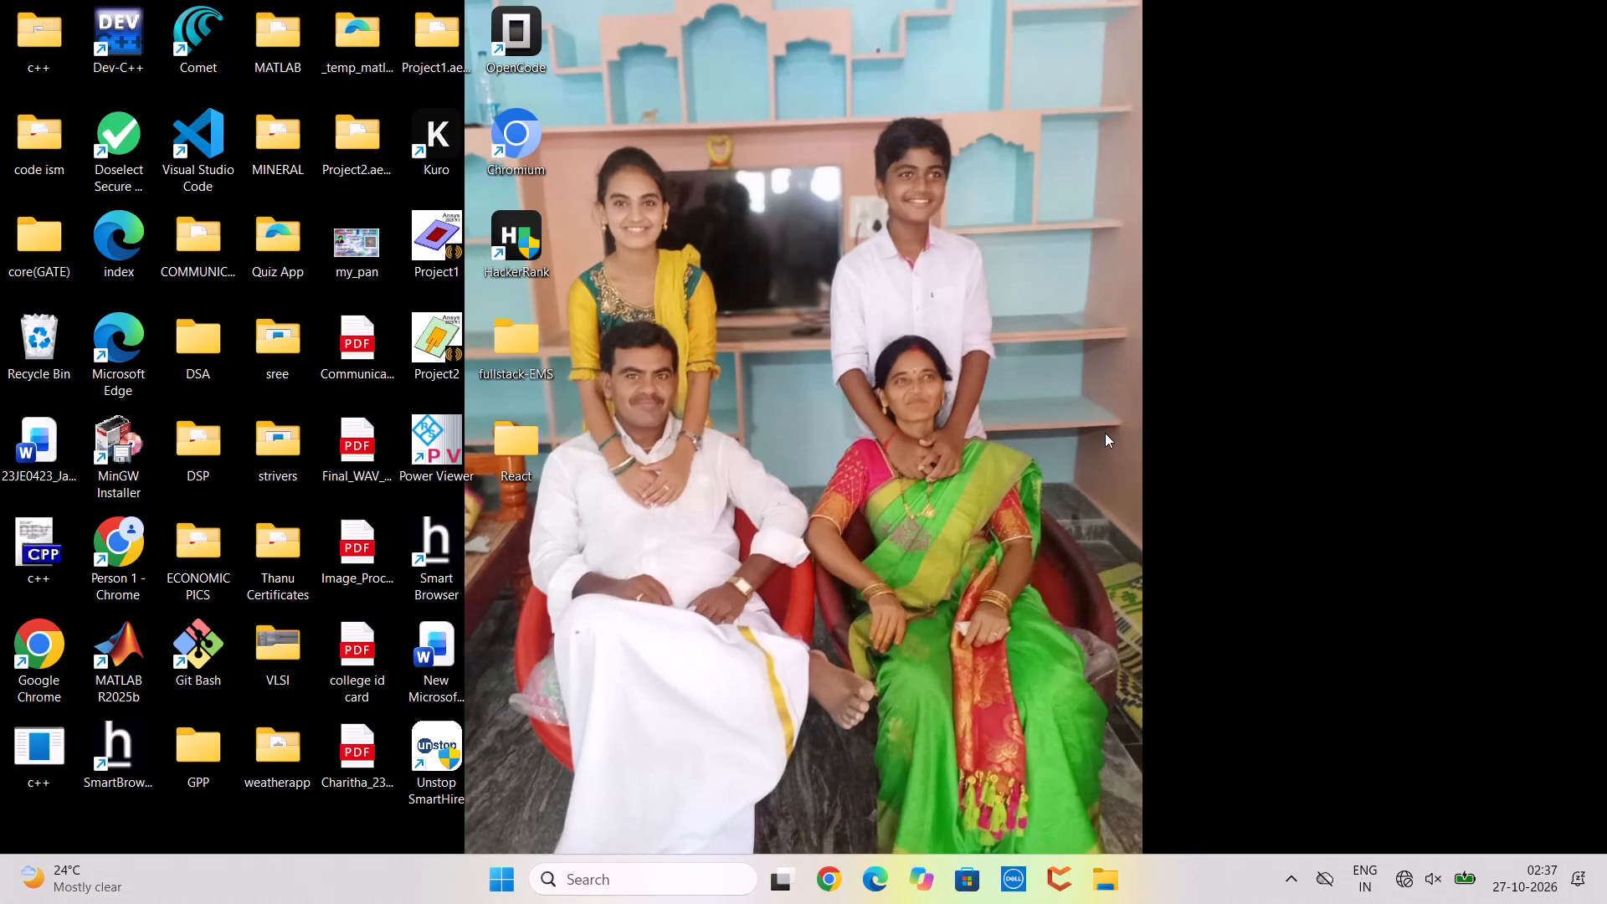
Shut down the Windows 11 computer with the Shut down option.
key(alt+F4)
key(Return)
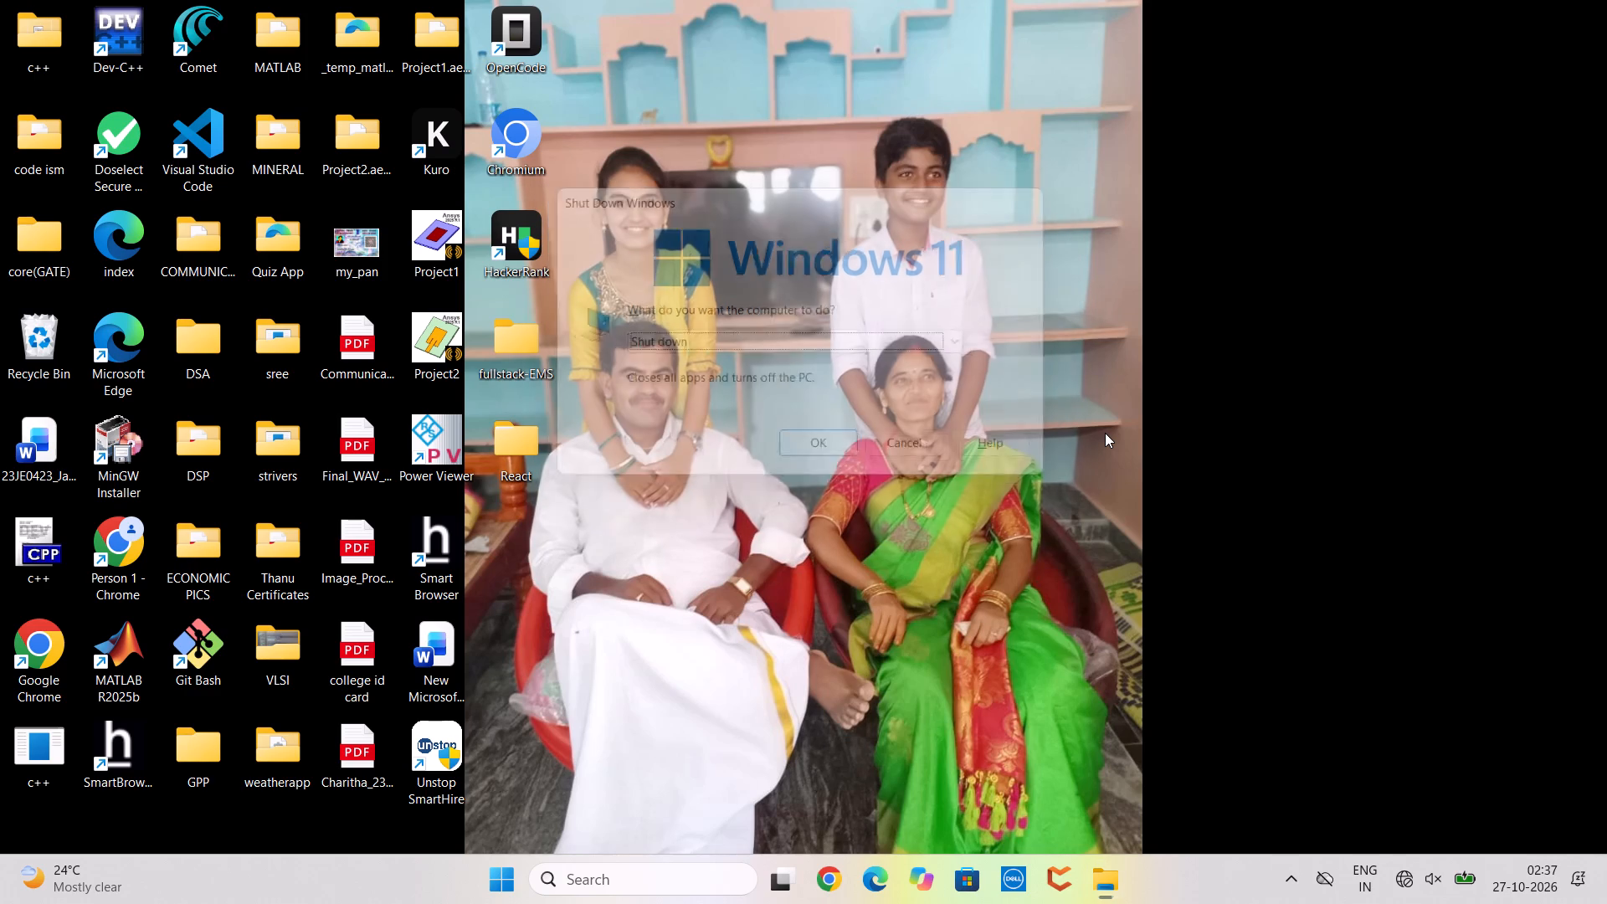